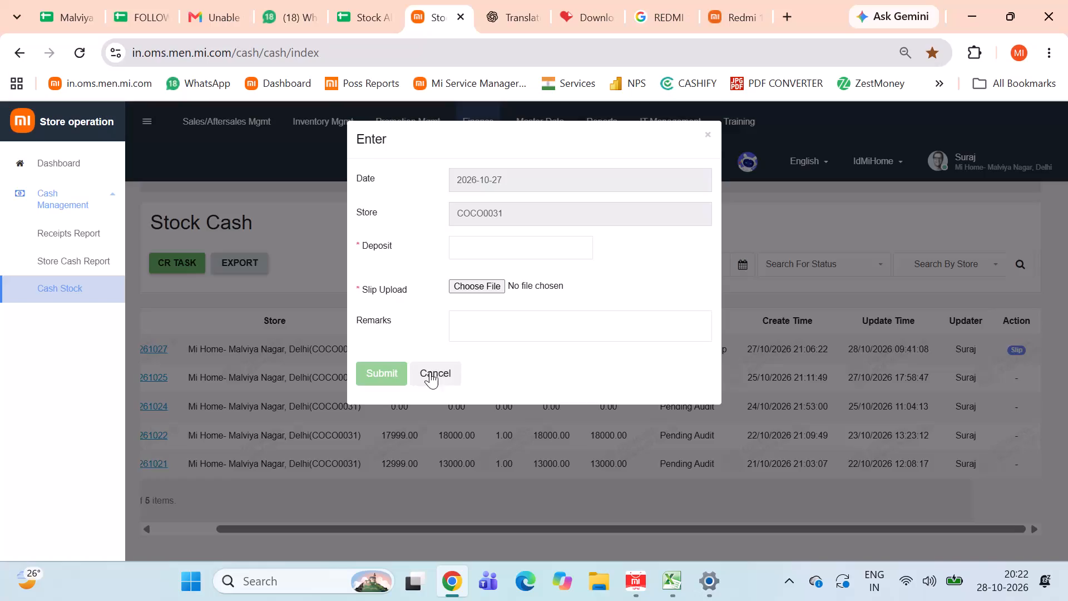
# Dismiss the deposit and slip upload form for the 2026-10-27 cash stock record without submitting it.
pyautogui.click(444, 377)
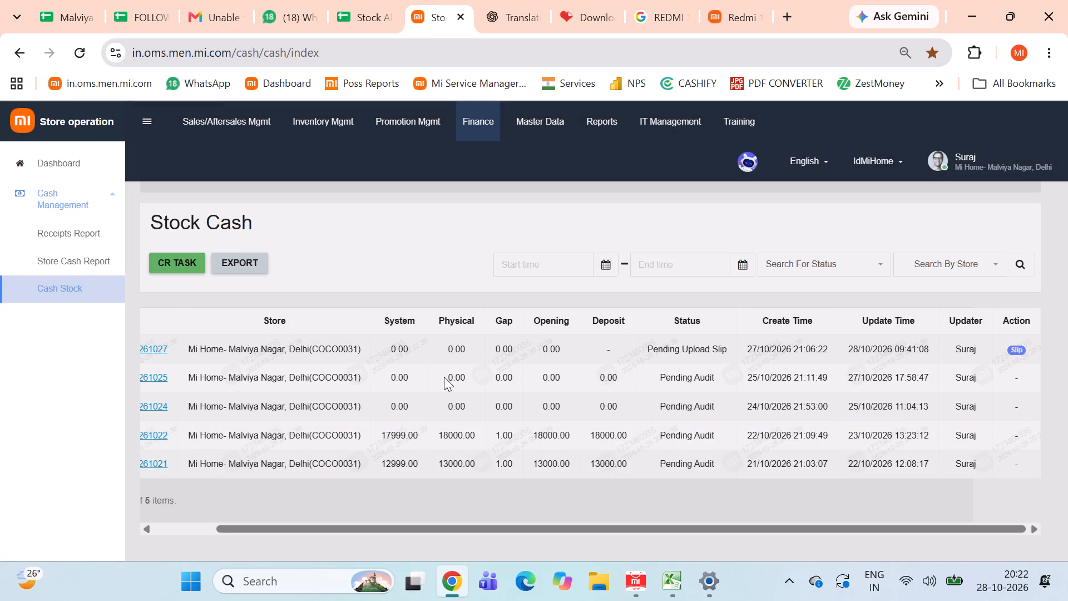
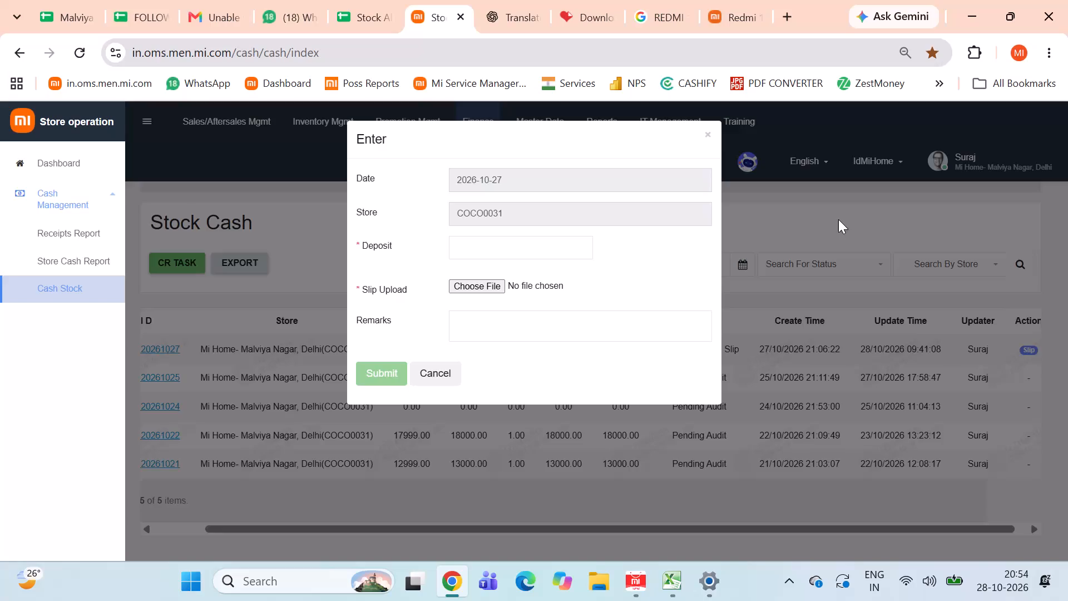
# Close the deposit and slip upload form for the 2026-10-27 record without submitting it.
pyautogui.click(710, 138)
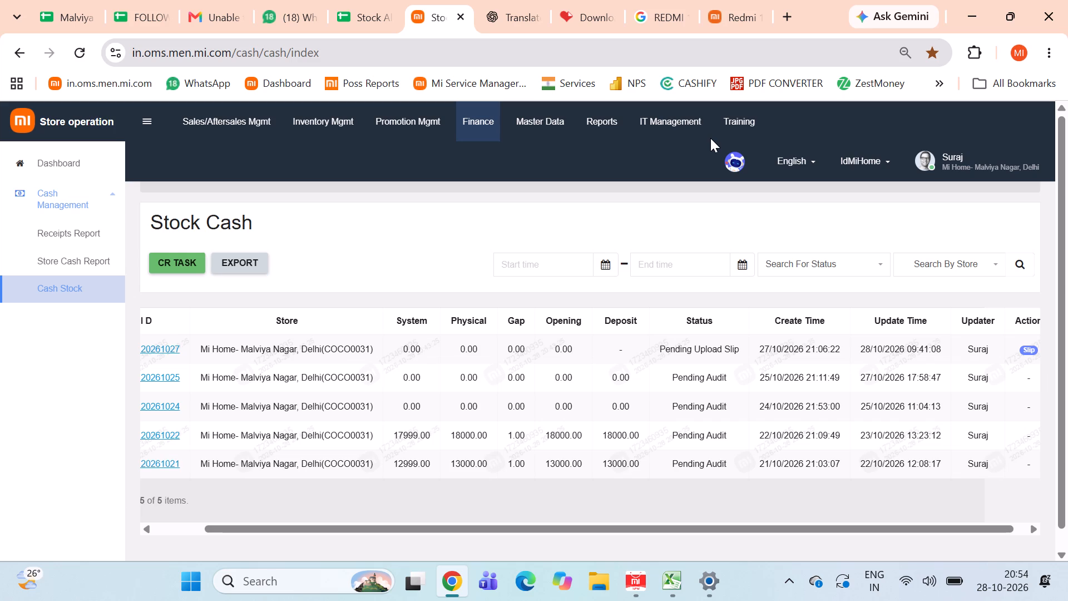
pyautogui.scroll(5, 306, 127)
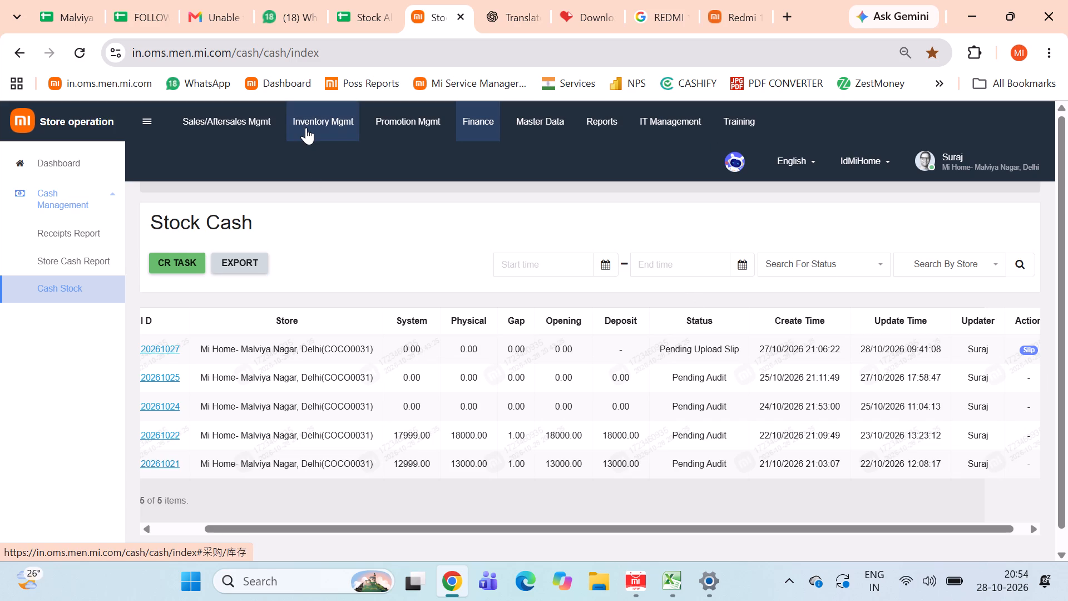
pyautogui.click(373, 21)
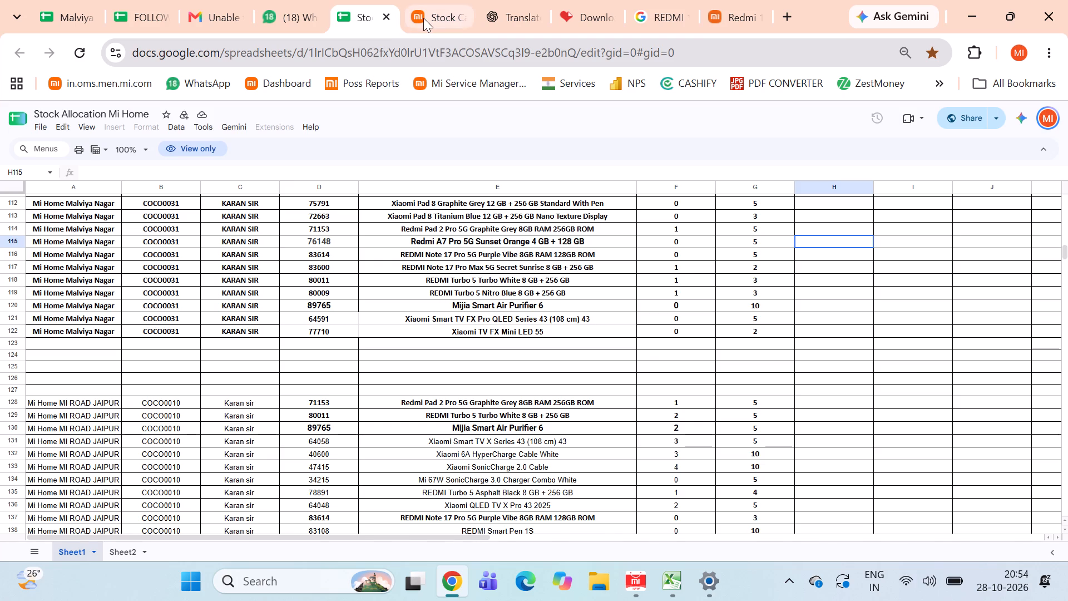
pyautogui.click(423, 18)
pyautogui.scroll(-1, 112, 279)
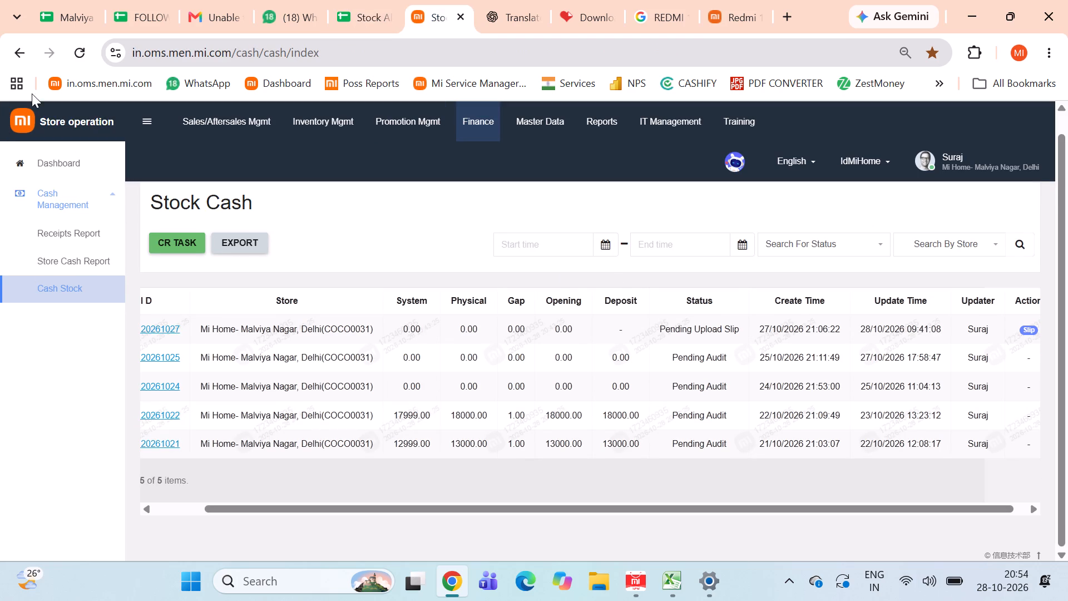
# Reload the Stock Cash page.
pyautogui.click(73, 55)
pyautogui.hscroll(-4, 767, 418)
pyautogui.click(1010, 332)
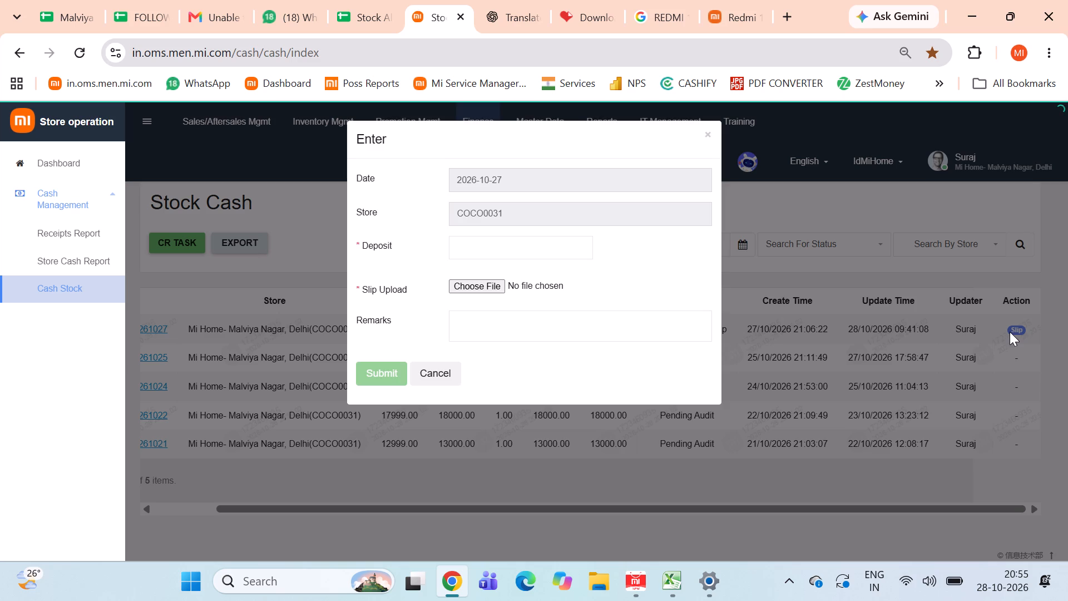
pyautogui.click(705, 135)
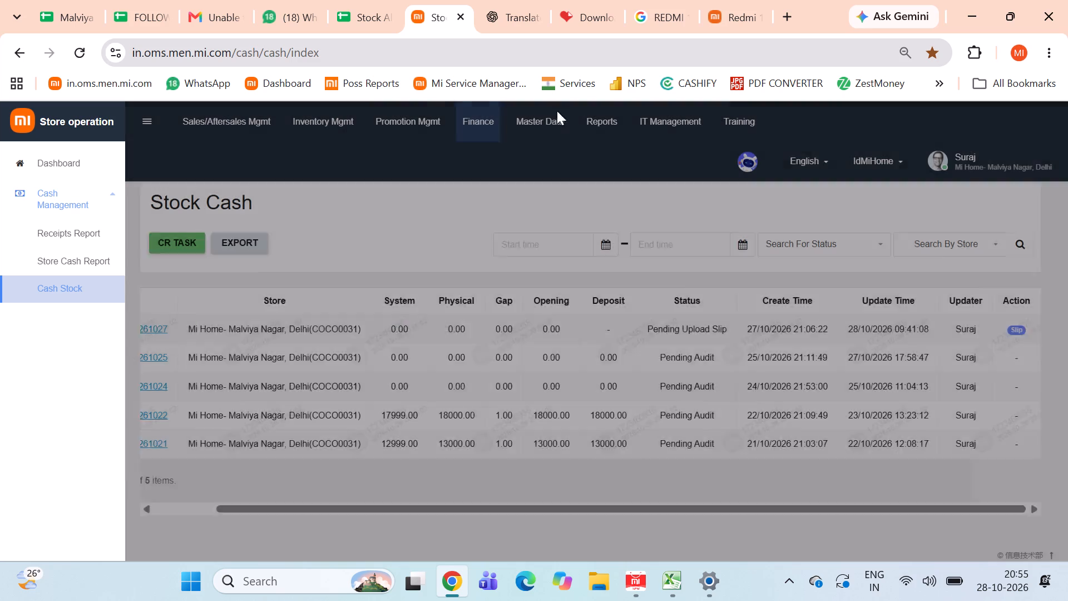
# Go to the store operation Dashboard page.
pyautogui.click(81, 169)
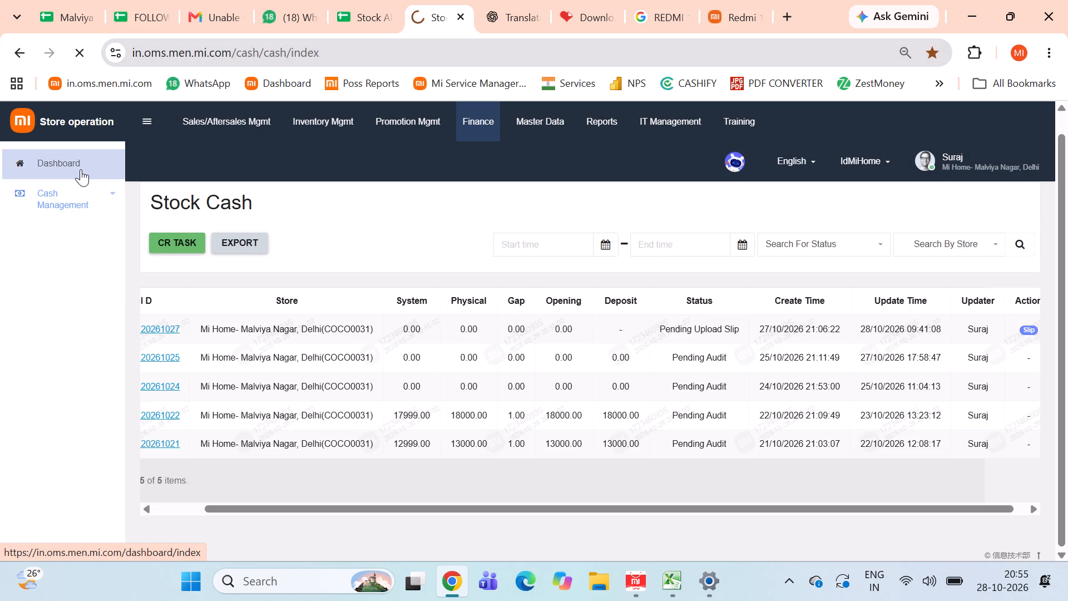
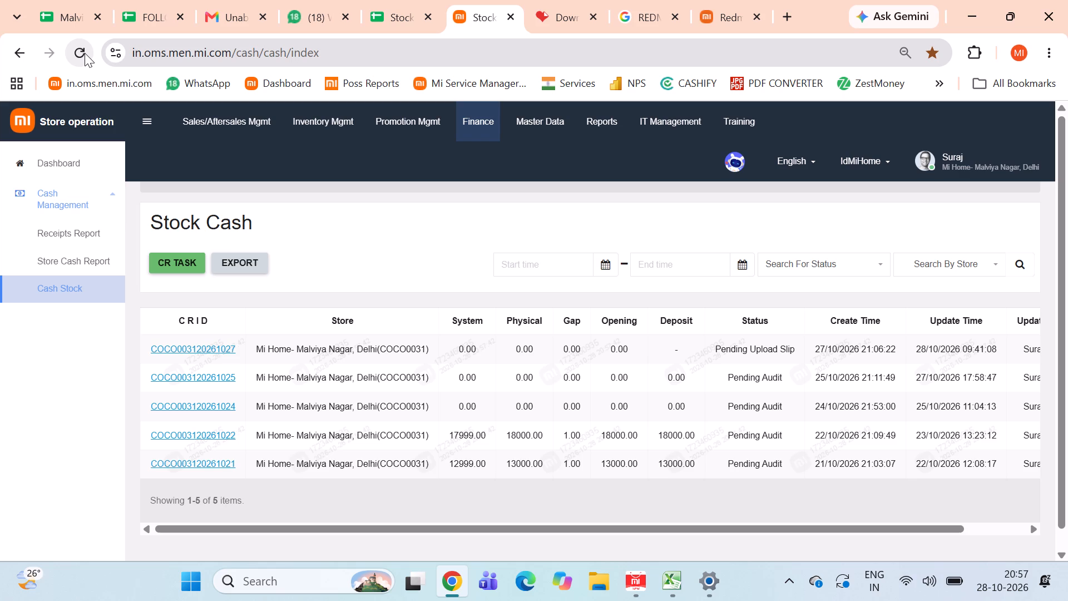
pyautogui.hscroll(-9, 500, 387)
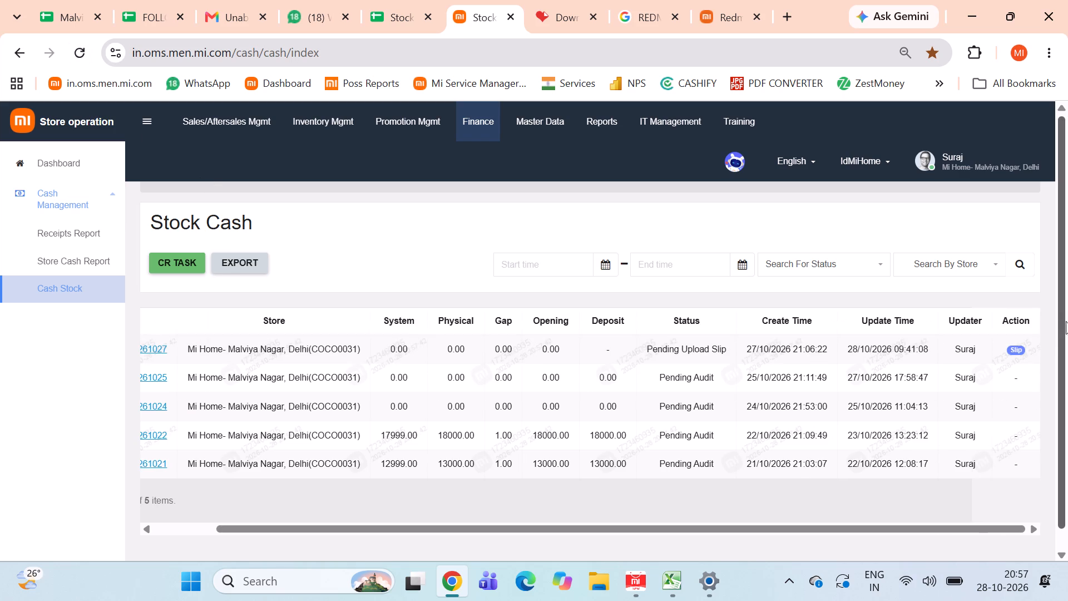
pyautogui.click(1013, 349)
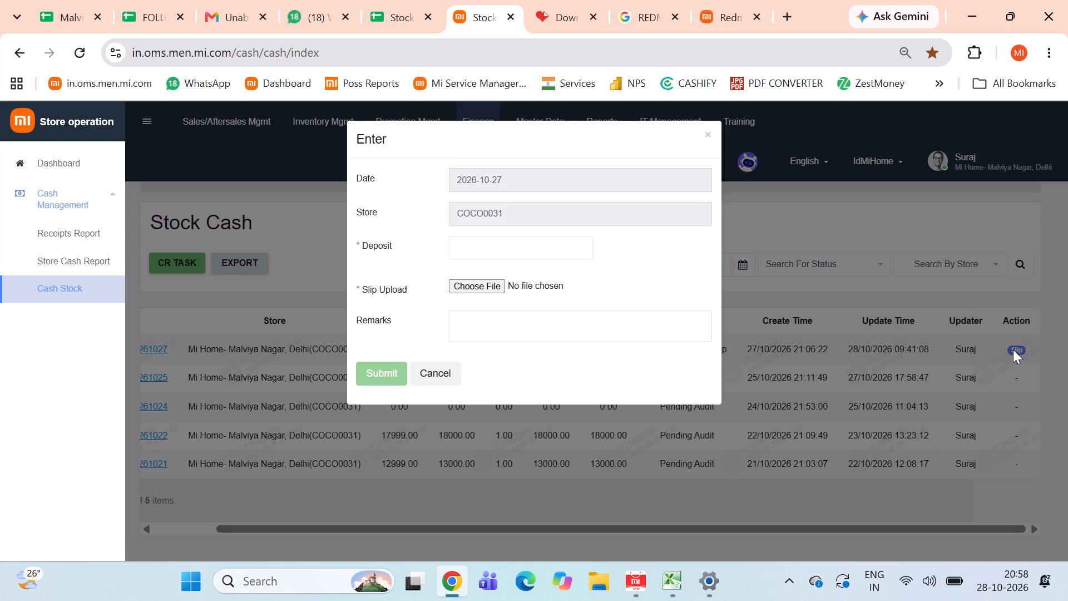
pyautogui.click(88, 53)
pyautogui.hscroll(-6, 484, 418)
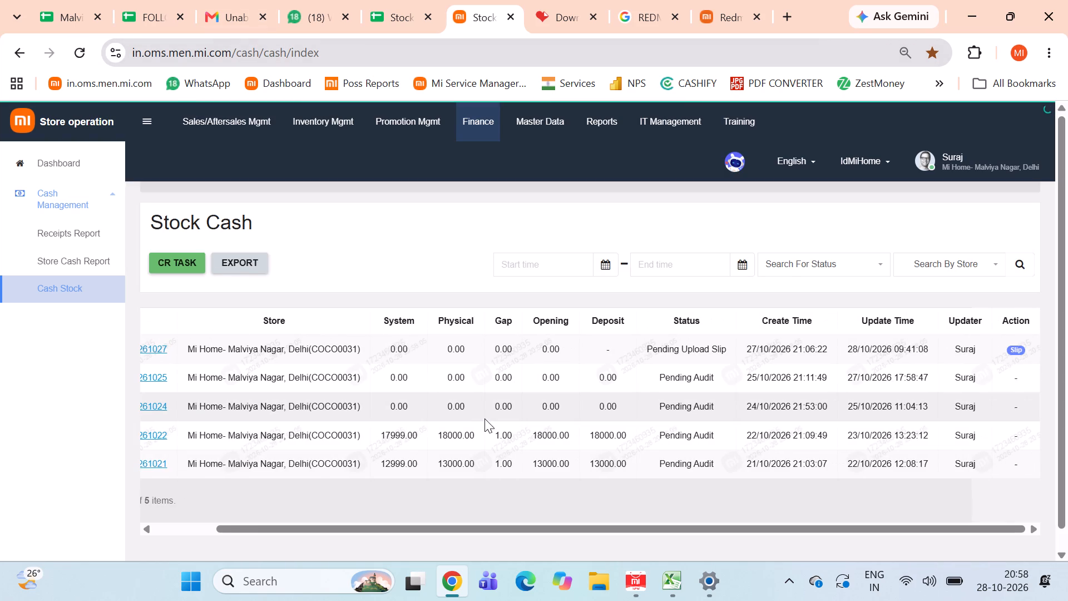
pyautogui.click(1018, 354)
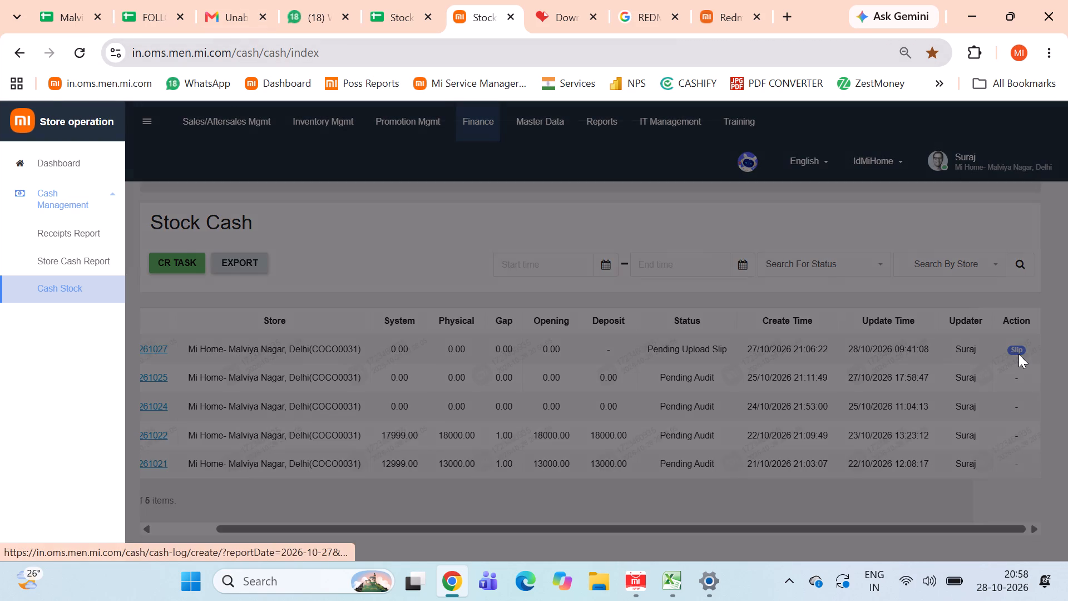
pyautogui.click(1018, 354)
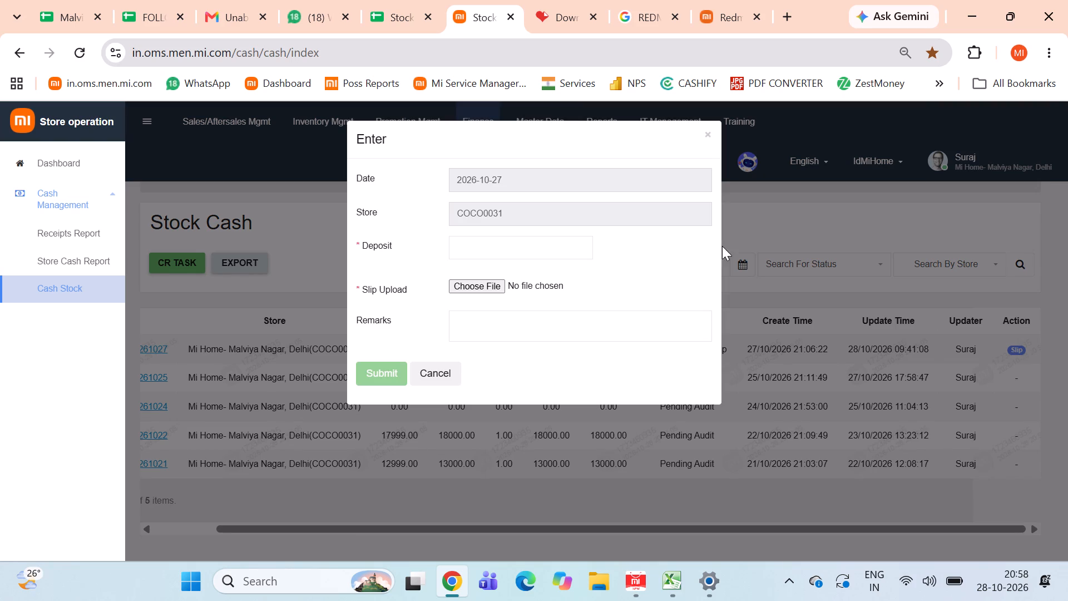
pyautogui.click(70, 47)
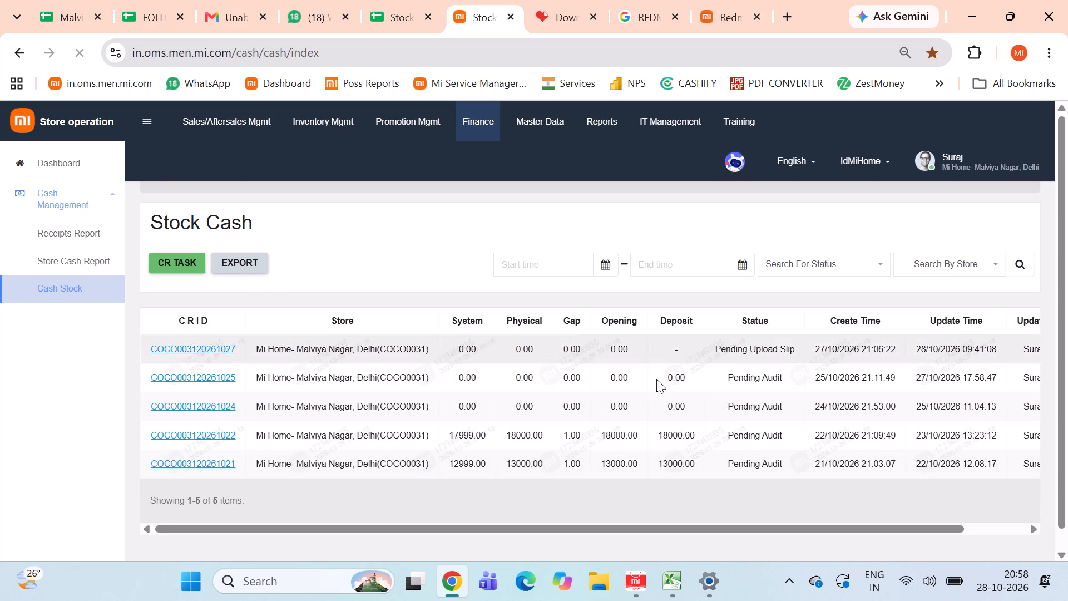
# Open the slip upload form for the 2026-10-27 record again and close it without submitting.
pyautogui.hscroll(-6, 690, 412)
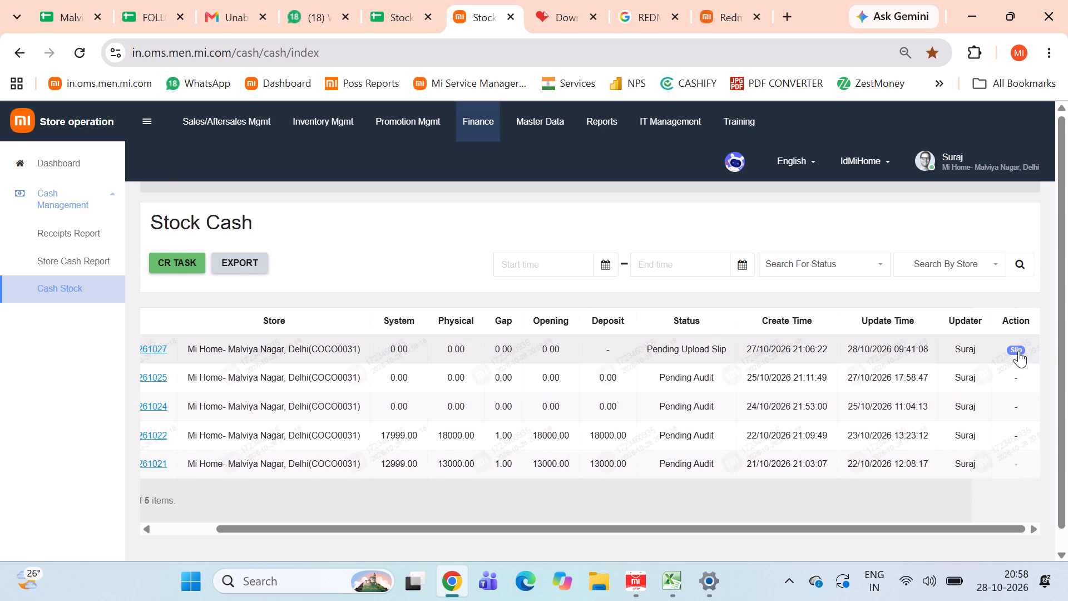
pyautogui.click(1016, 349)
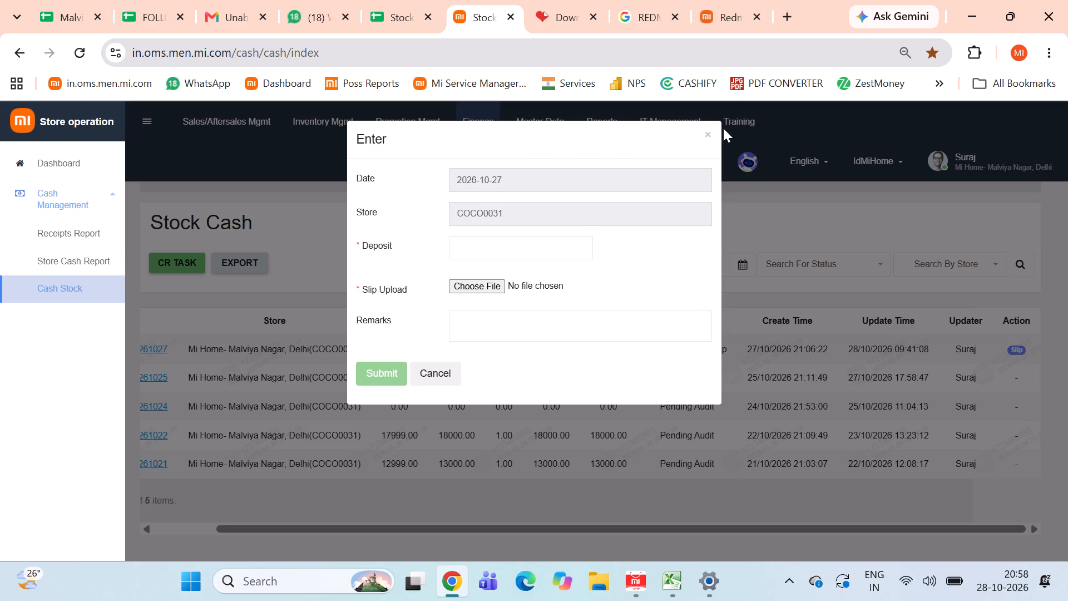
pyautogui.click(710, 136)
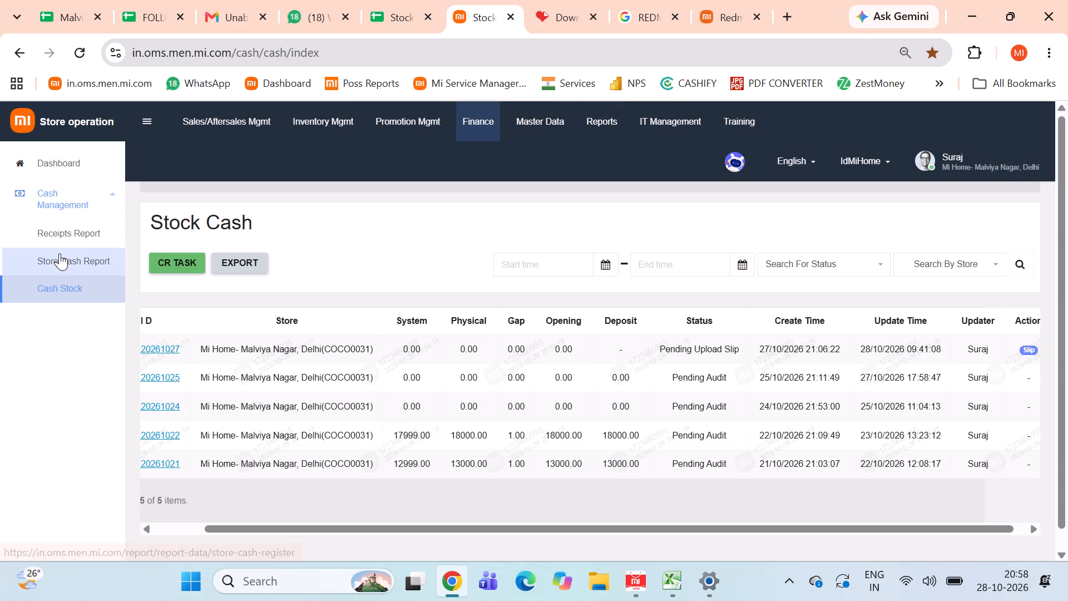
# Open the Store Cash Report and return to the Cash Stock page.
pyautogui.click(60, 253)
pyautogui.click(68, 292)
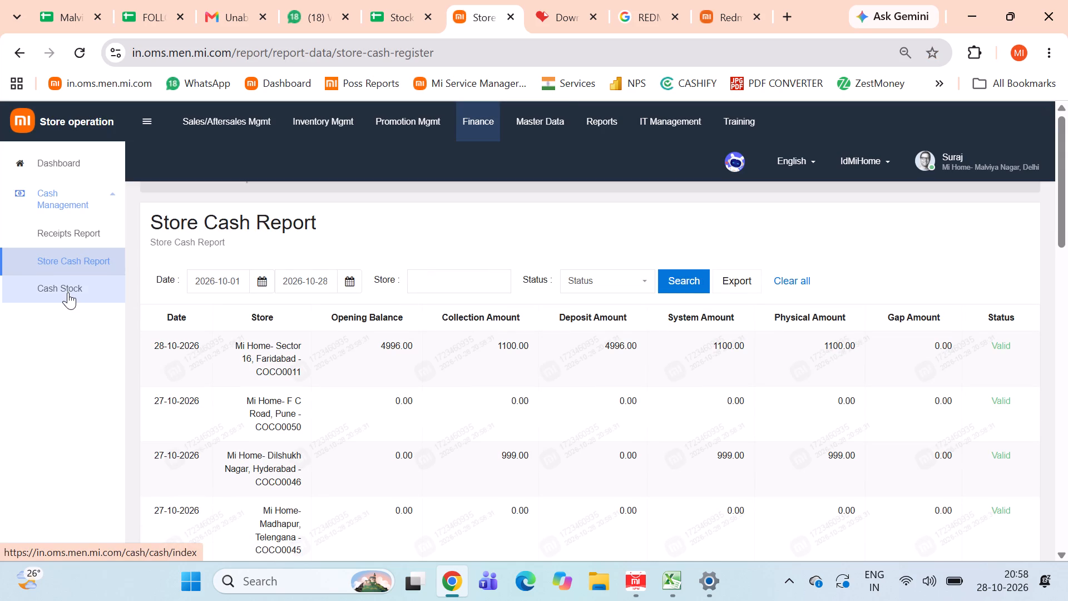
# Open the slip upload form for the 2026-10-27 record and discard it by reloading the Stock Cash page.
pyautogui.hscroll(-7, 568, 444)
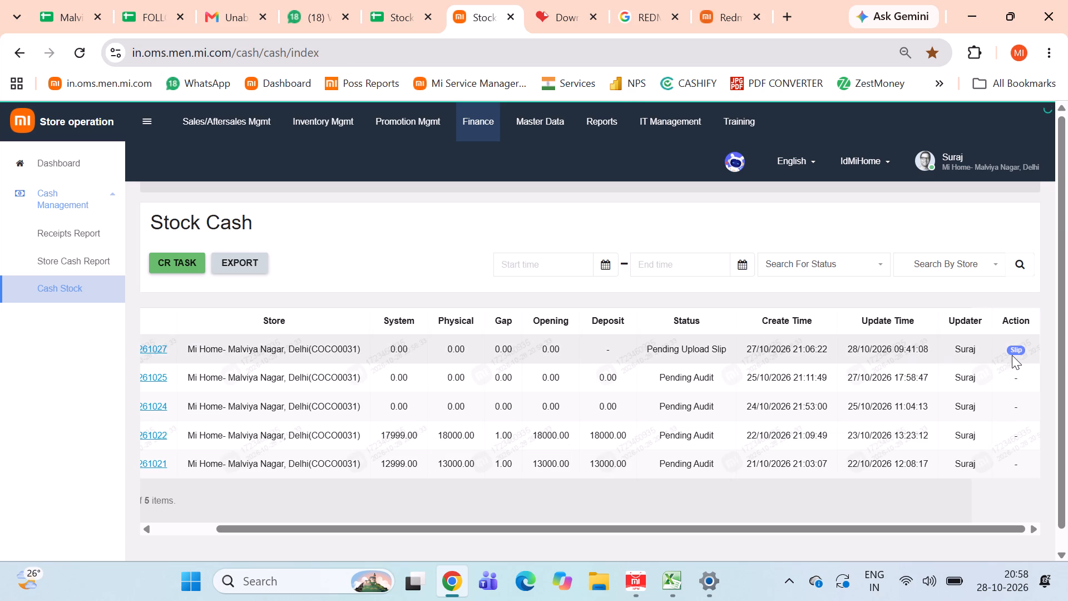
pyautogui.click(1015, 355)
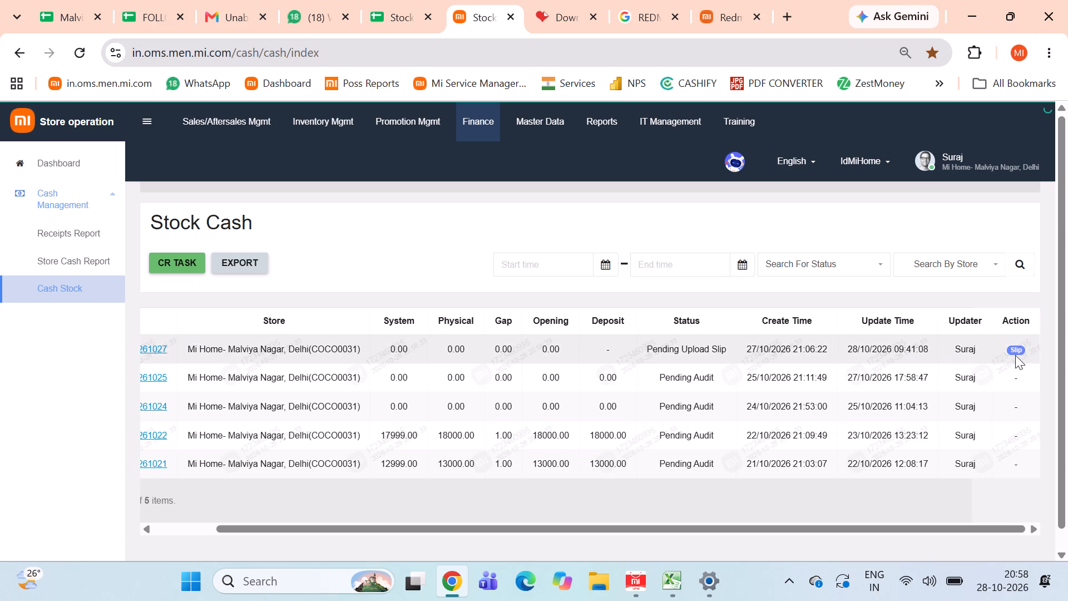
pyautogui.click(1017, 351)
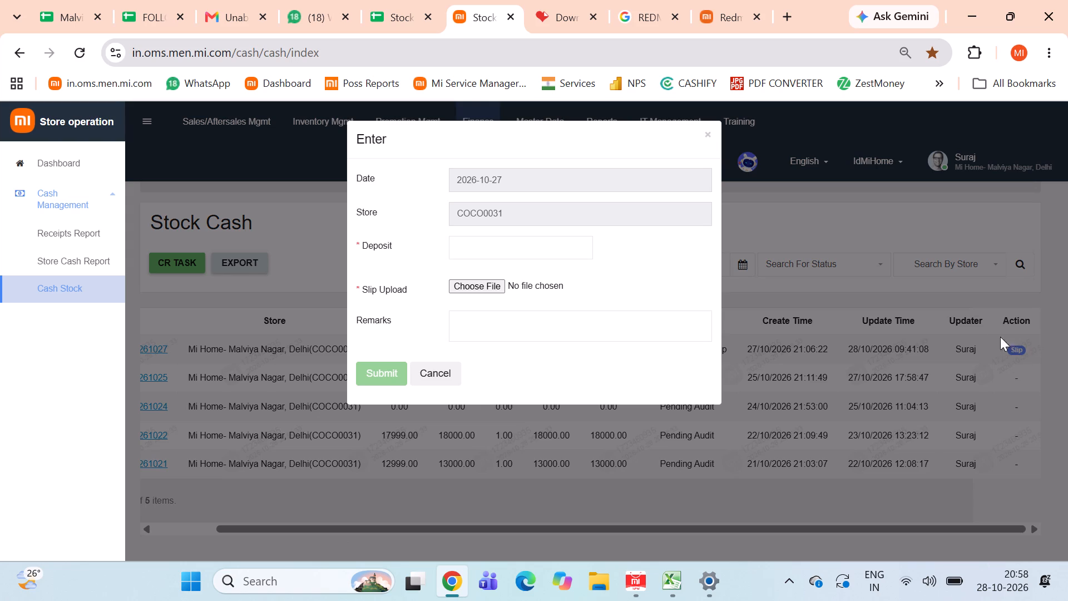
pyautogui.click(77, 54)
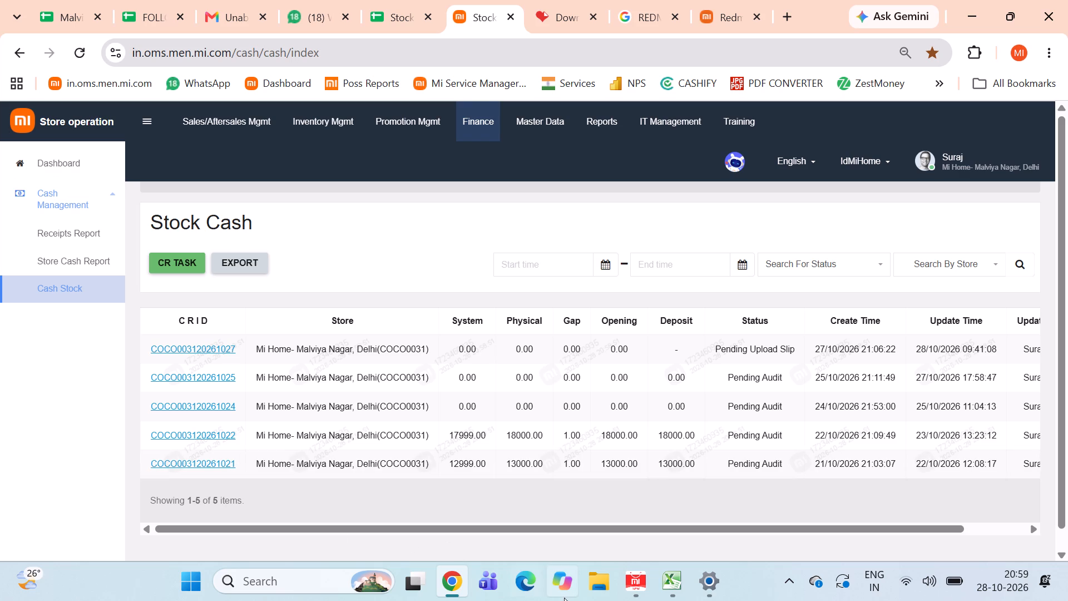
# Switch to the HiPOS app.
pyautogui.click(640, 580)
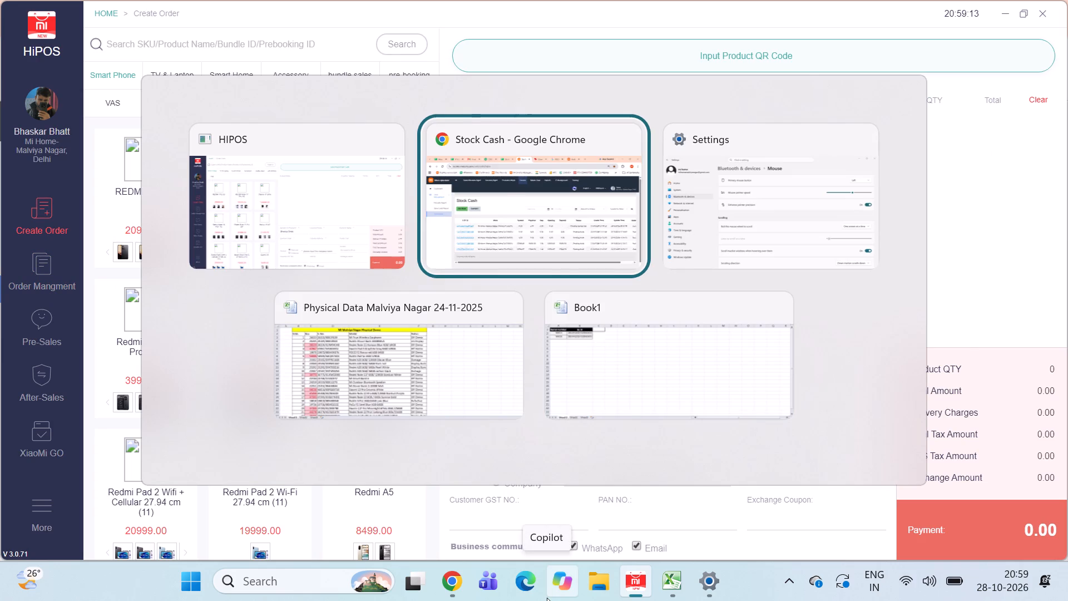
# On the Stock Cash page in Chrome, open the deposit and slip upload form for the 2026-10-27 record.
pyautogui.hscroll(-6, 834, 377)
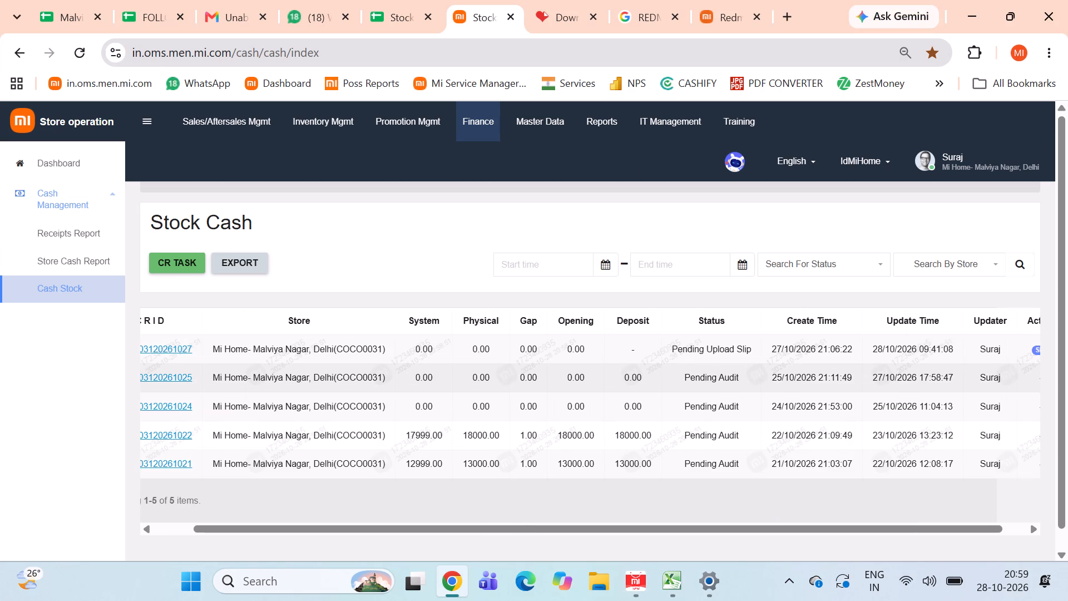
pyautogui.click(1020, 348)
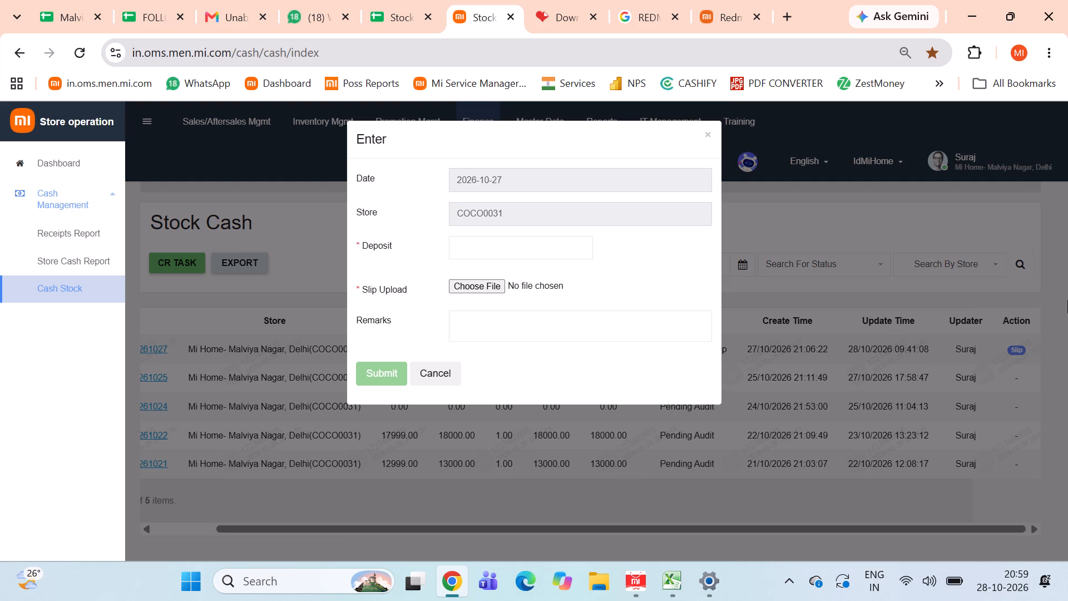
# Close the open slip form, reload the Stock Cash page and reopen the deposit and slip upload form for the 2026-10-27 record.
pyautogui.click(710, 132)
pyautogui.click(77, 53)
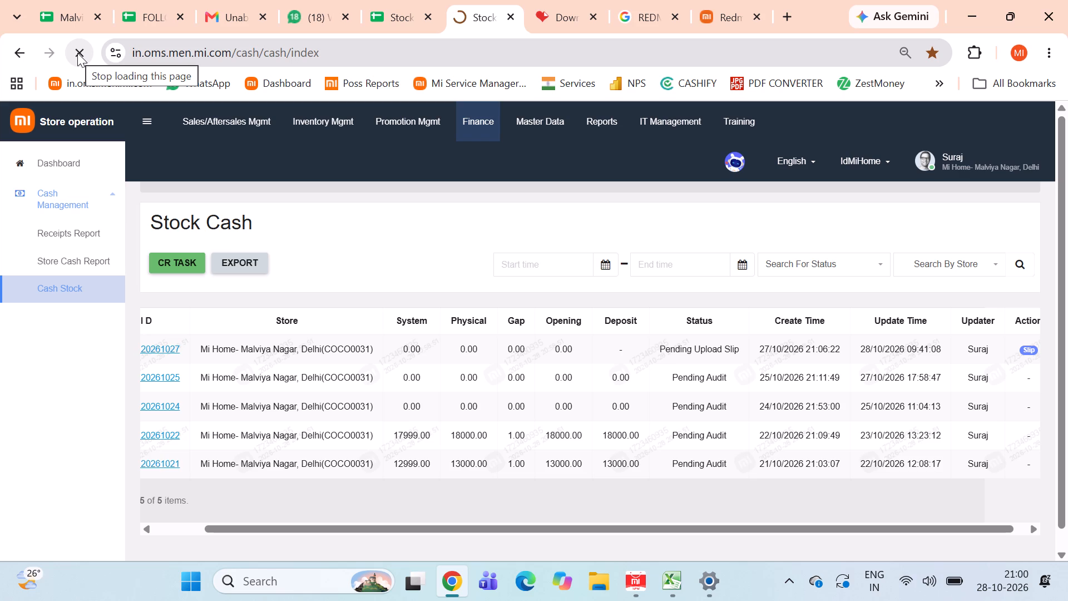
pyautogui.hscroll(-3, 991, 357)
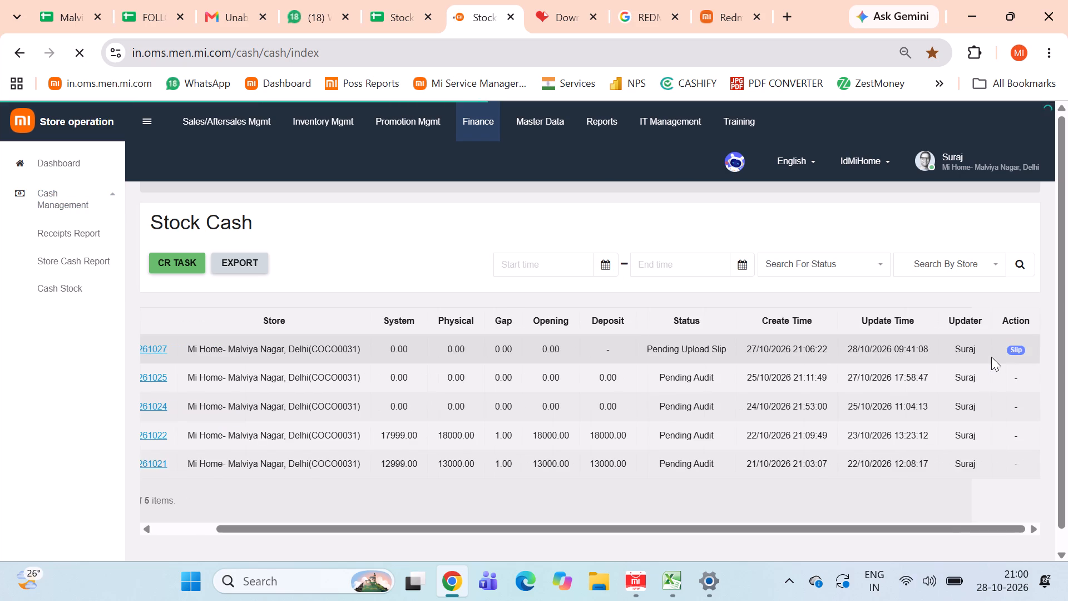
pyautogui.hscroll(-3, 991, 357)
pyautogui.click(1016, 349)
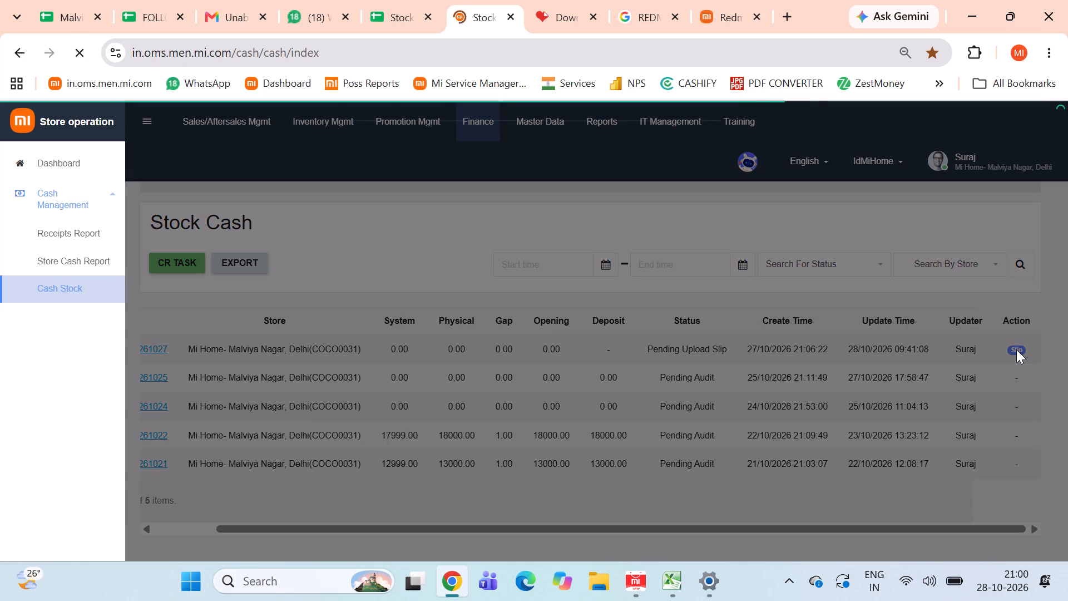
pyautogui.doubleClick(1016, 349)
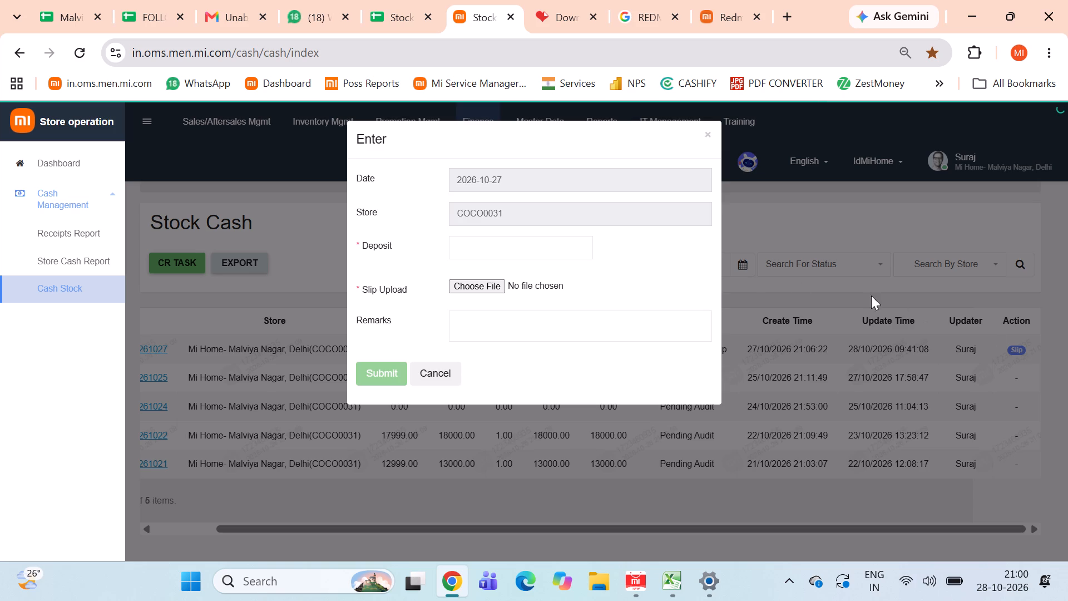
# Switch to the HiPOS app.
pyautogui.click(633, 579)
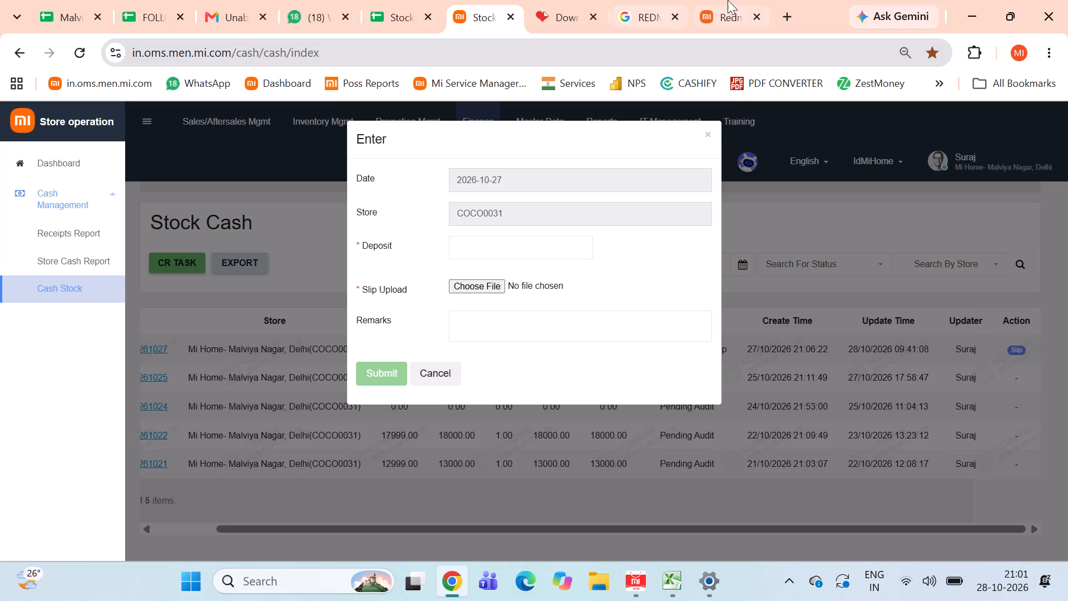
# Back in Chrome, close the slip form, reload Cash Stock, and view the 2026-10-27 record's slip upload form before closing it.
pyautogui.click(702, 131)
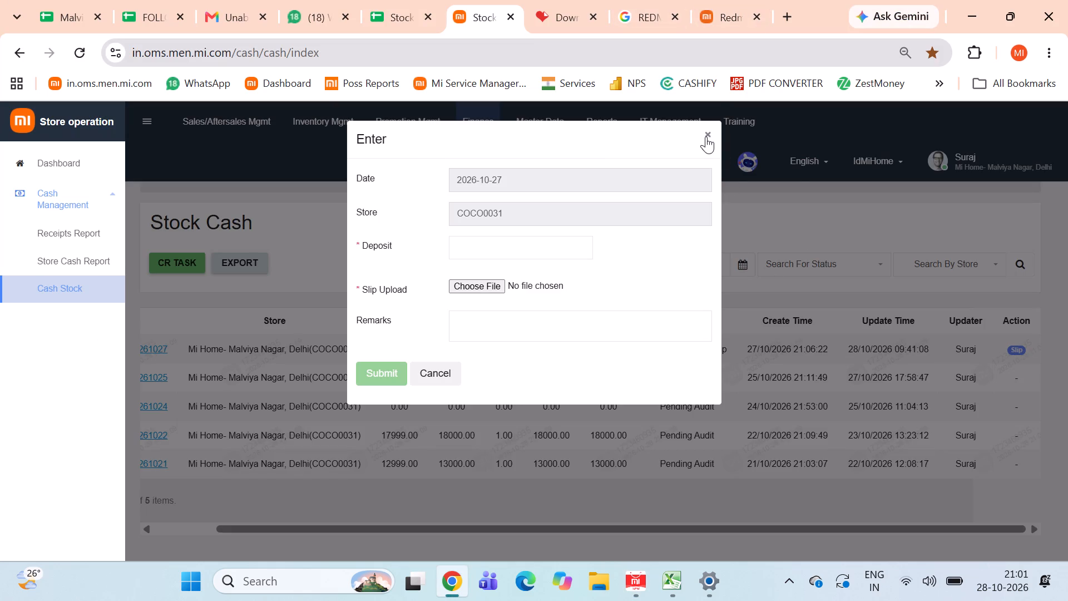
pyautogui.click(706, 136)
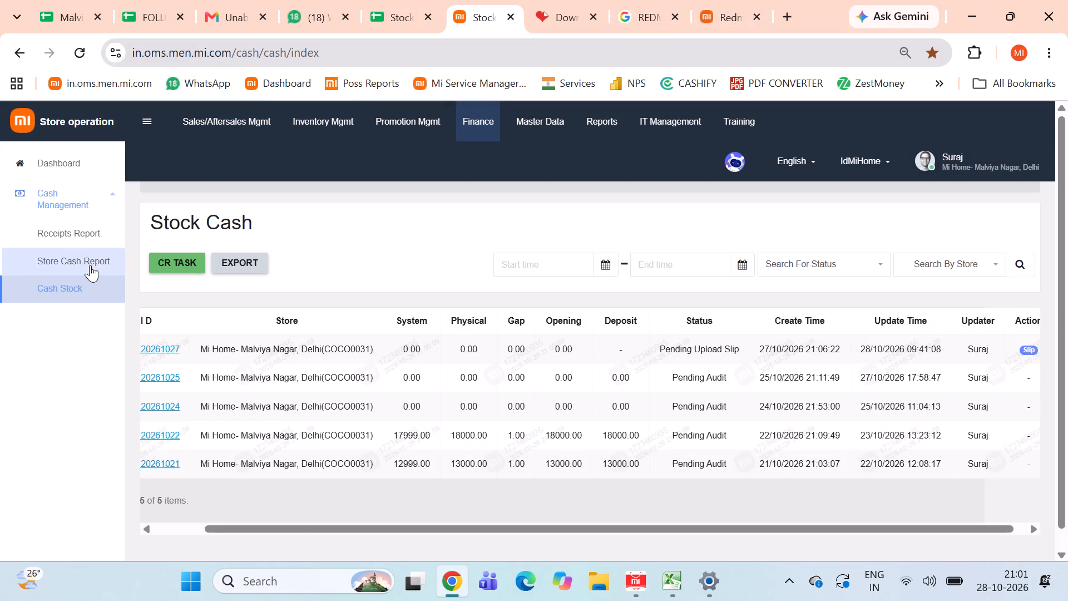
pyautogui.click(88, 283)
pyautogui.hscroll(-3, 555, 336)
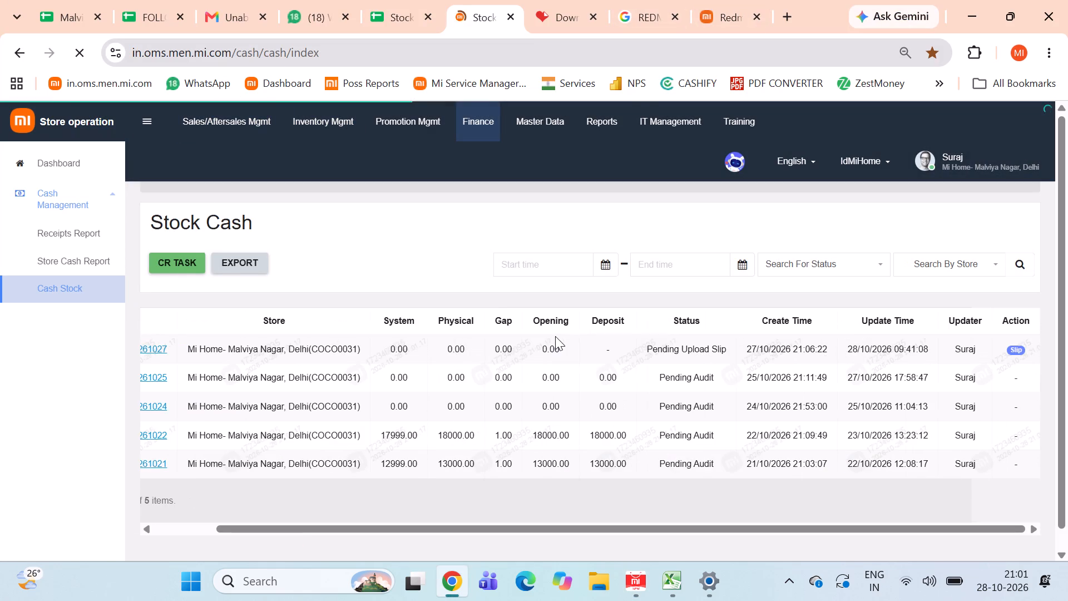
pyautogui.click(1020, 349)
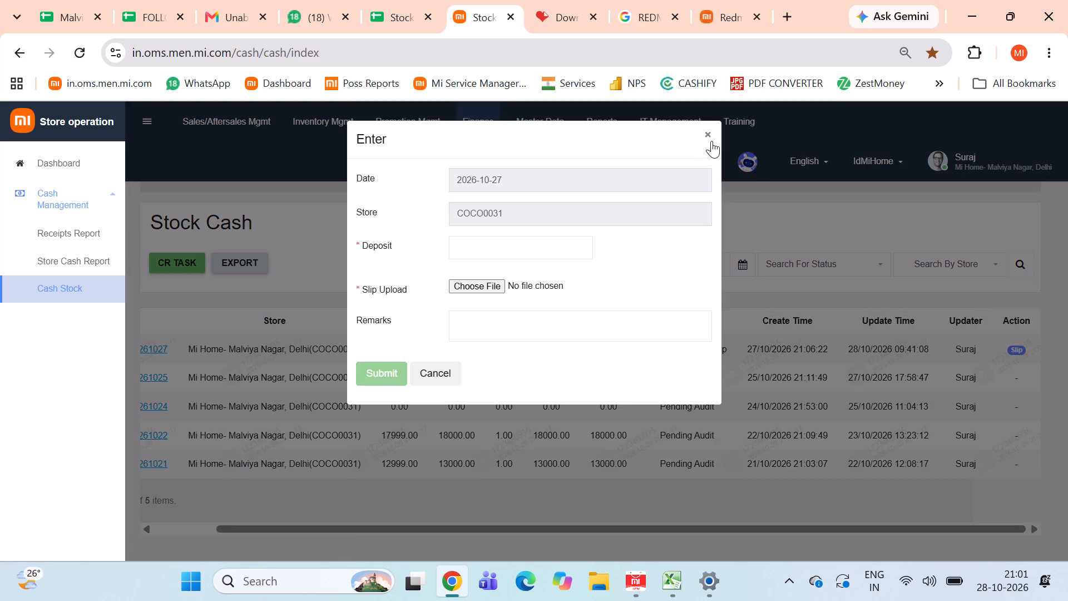
pyautogui.click(711, 141)
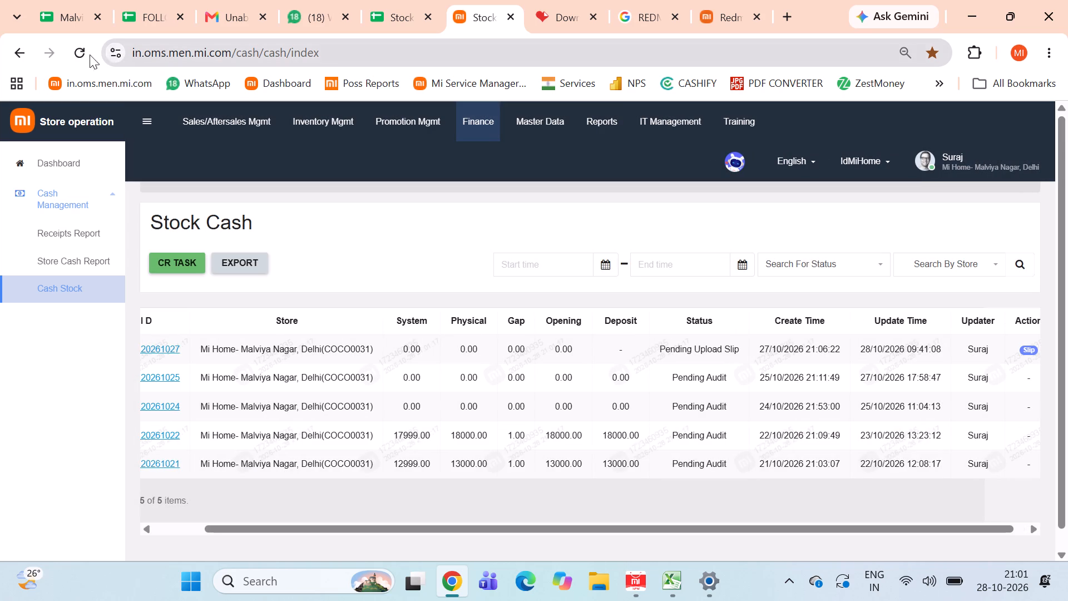
# Reload the Stock Cash page and check the 2026-10-27 record's deposit and slip upload form once more, closing it without entries.
pyautogui.click(78, 58)
pyautogui.hscroll(-4, 546, 449)
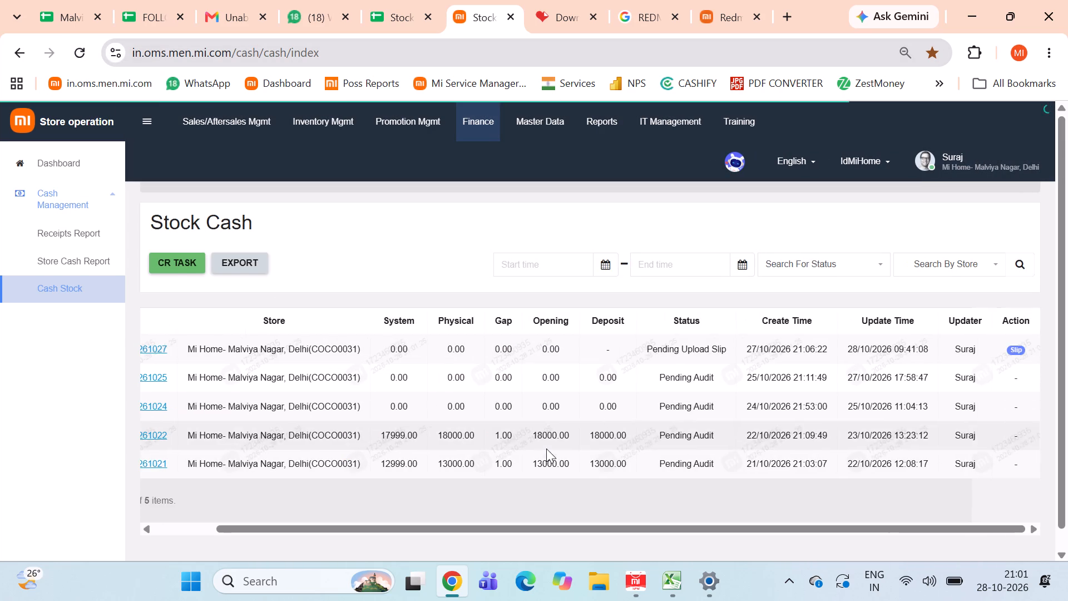
pyautogui.click(1019, 352)
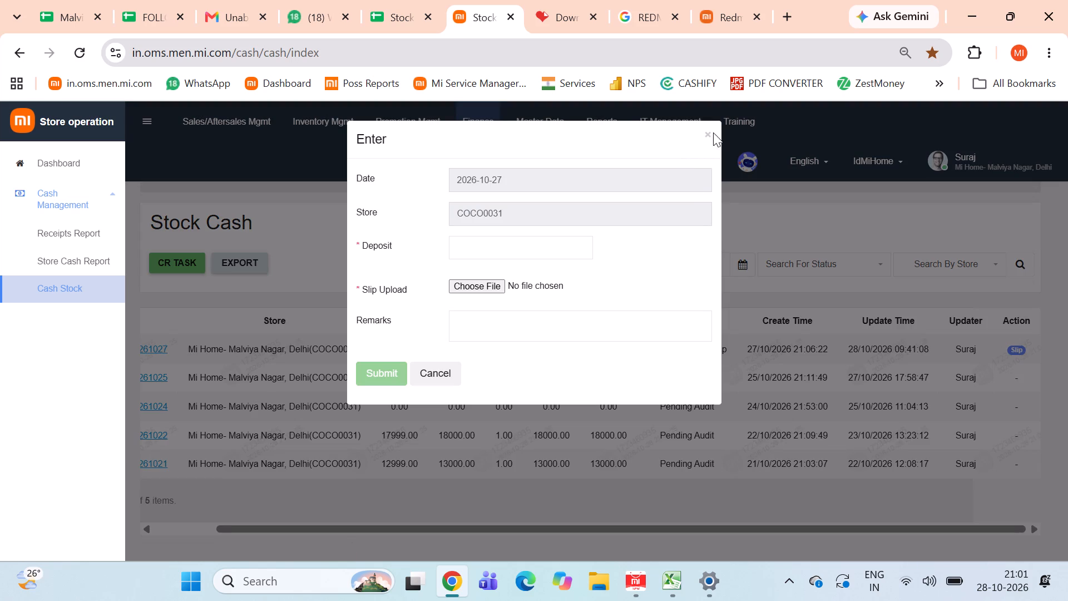
pyautogui.click(709, 133)
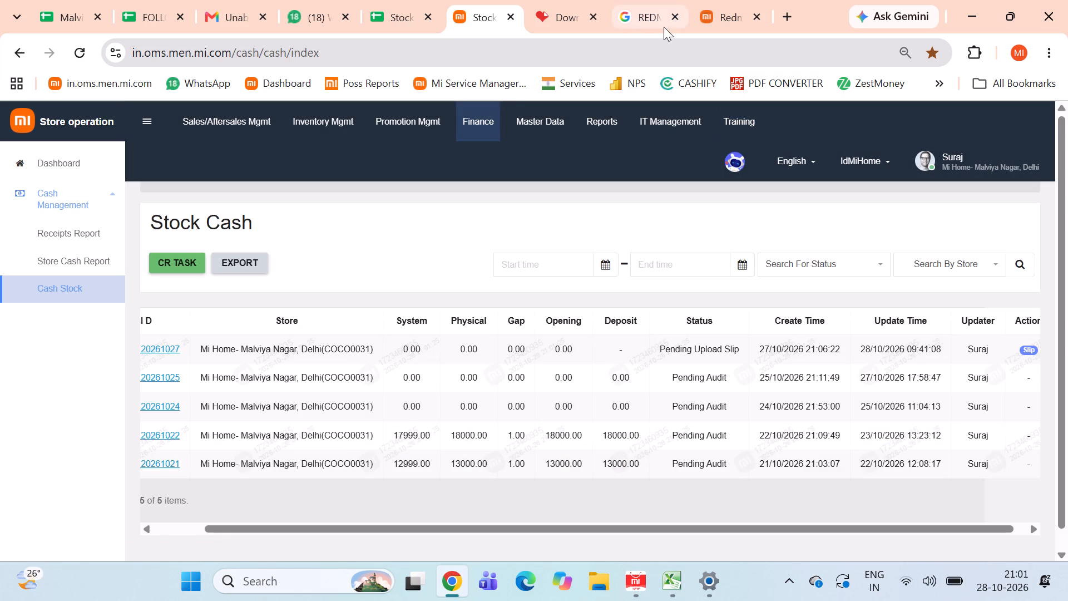
# Open the bookmarked JPG to PDF converter site (jpg2pdf.com) in the tab showing iLovePDF.
pyautogui.click(548, 24)
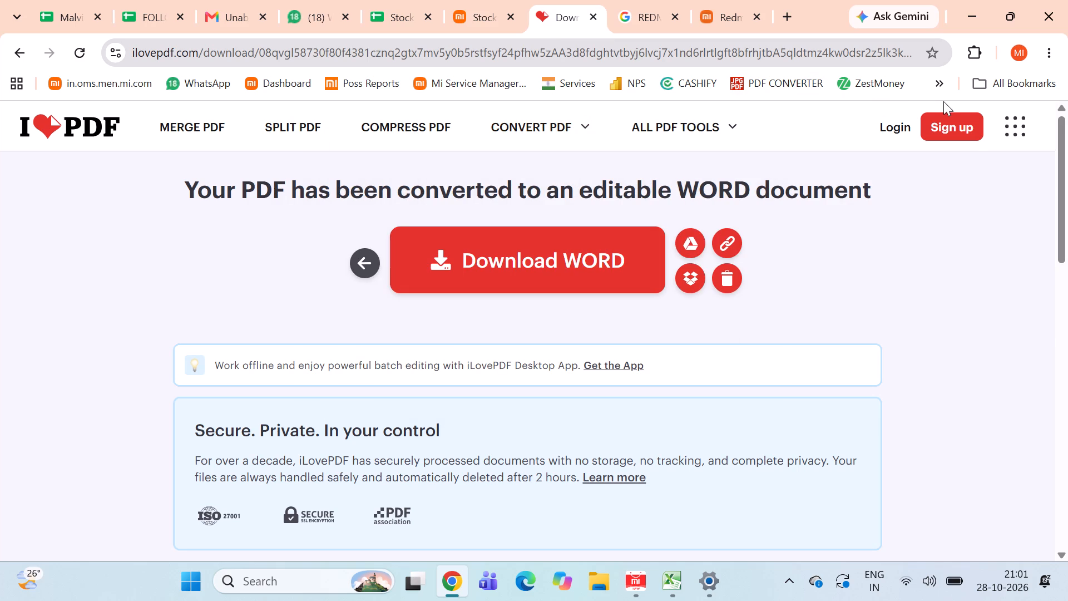
pyautogui.scroll(-4, 787, 272)
pyautogui.scroll(8, 787, 272)
pyautogui.click(784, 87)
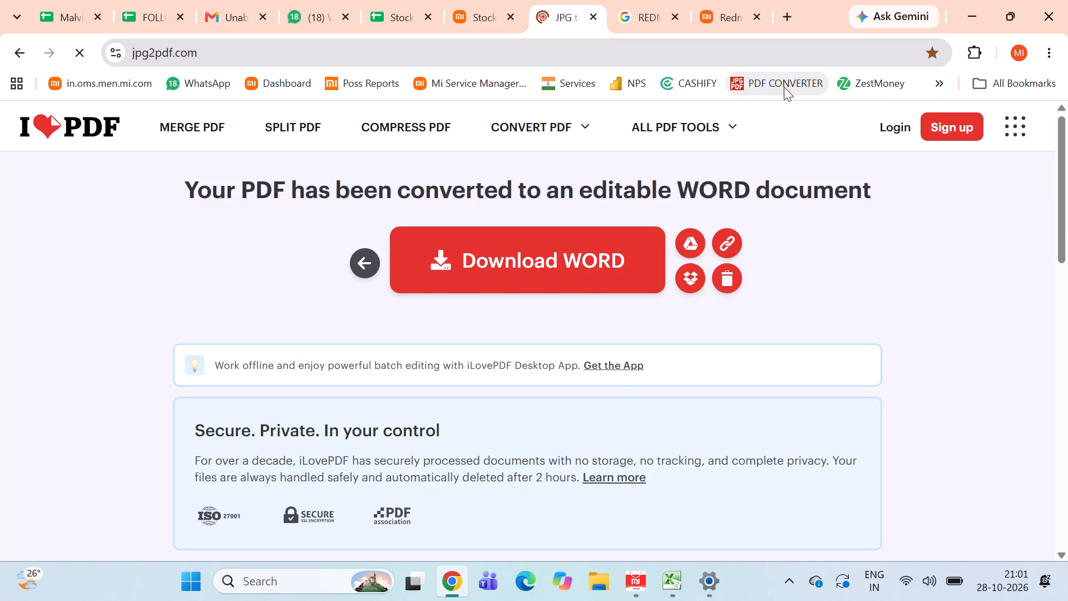
# Open Chrome's browsing history options with the list of recent tabs.
pyautogui.click(1049, 55)
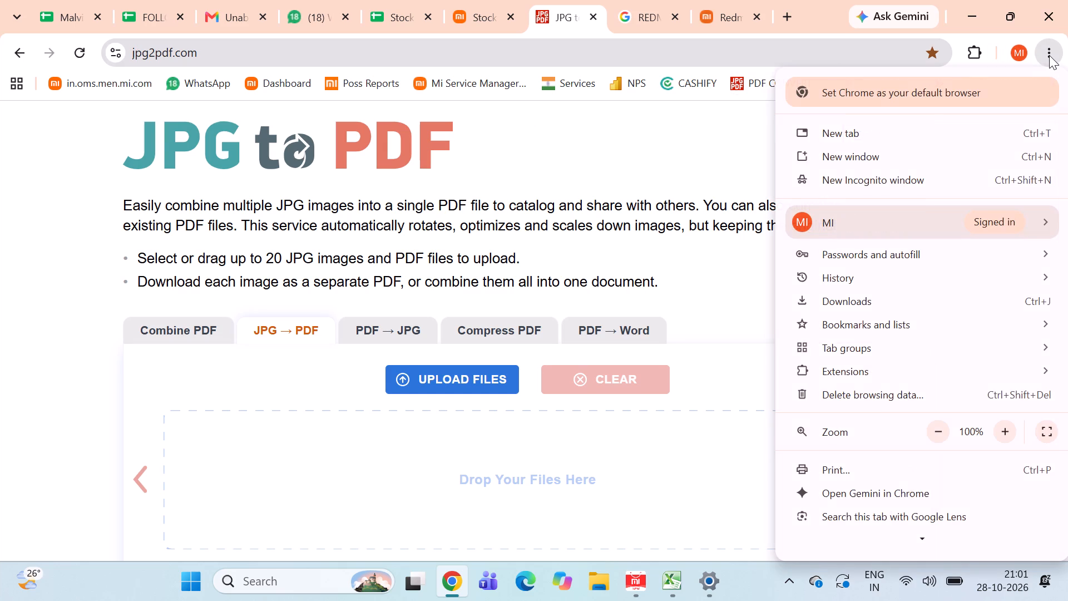
pyautogui.click(868, 268)
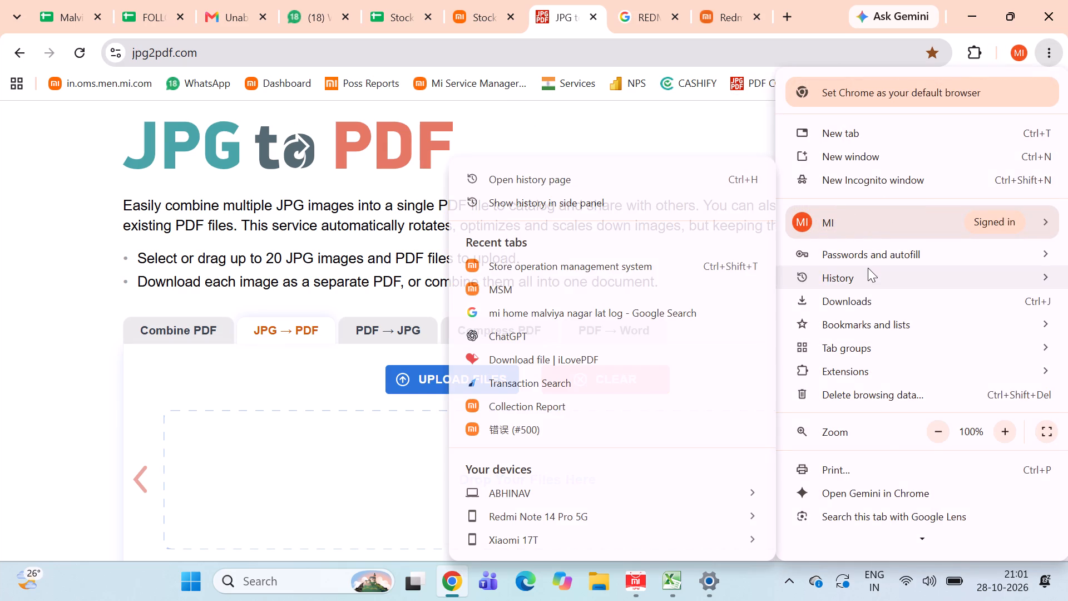
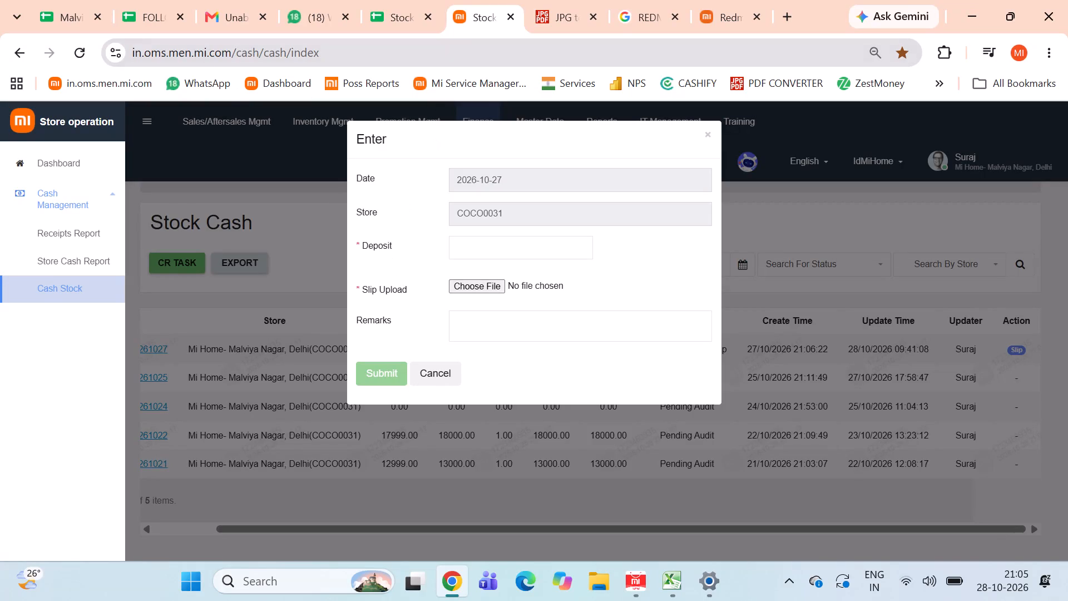
# Reload the Stock Cash page and reopen the slip upload form for the 2026-10-27 record.
pyautogui.click(80, 49)
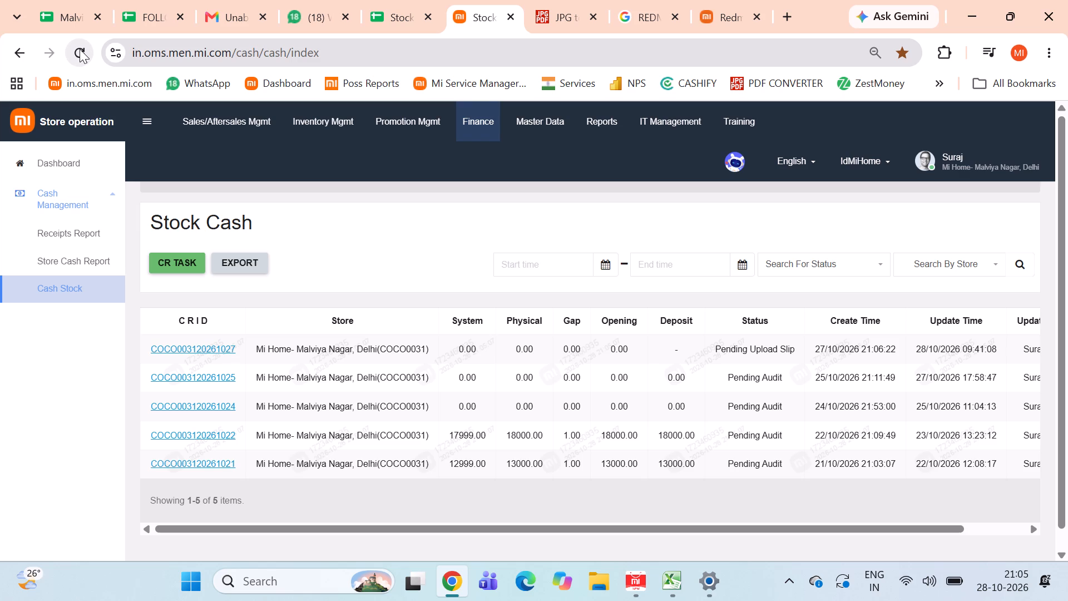
pyautogui.hscroll(-7, 681, 416)
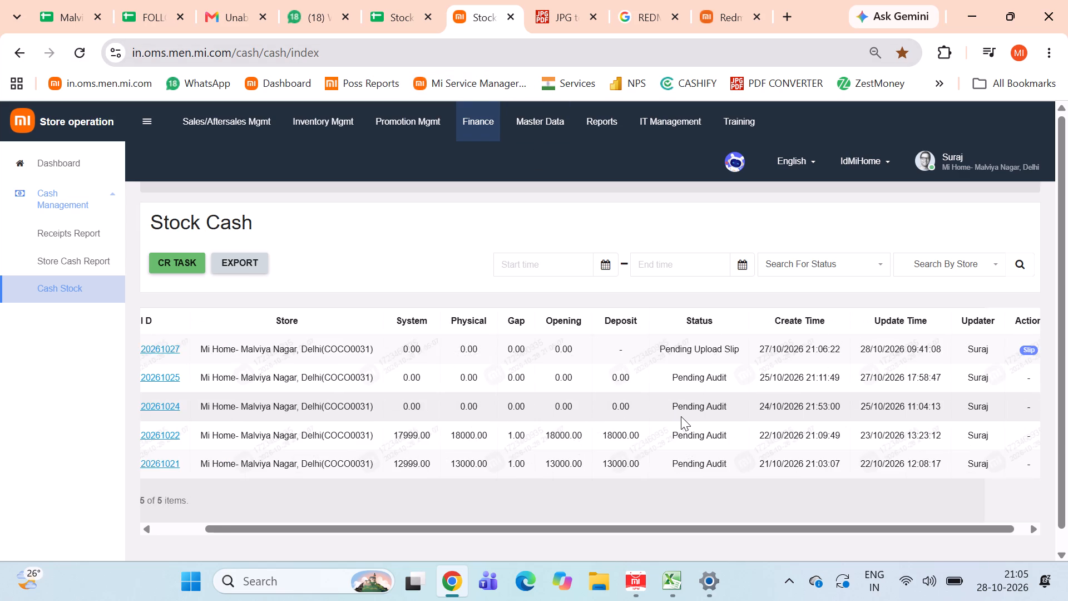
pyautogui.click(1018, 349)
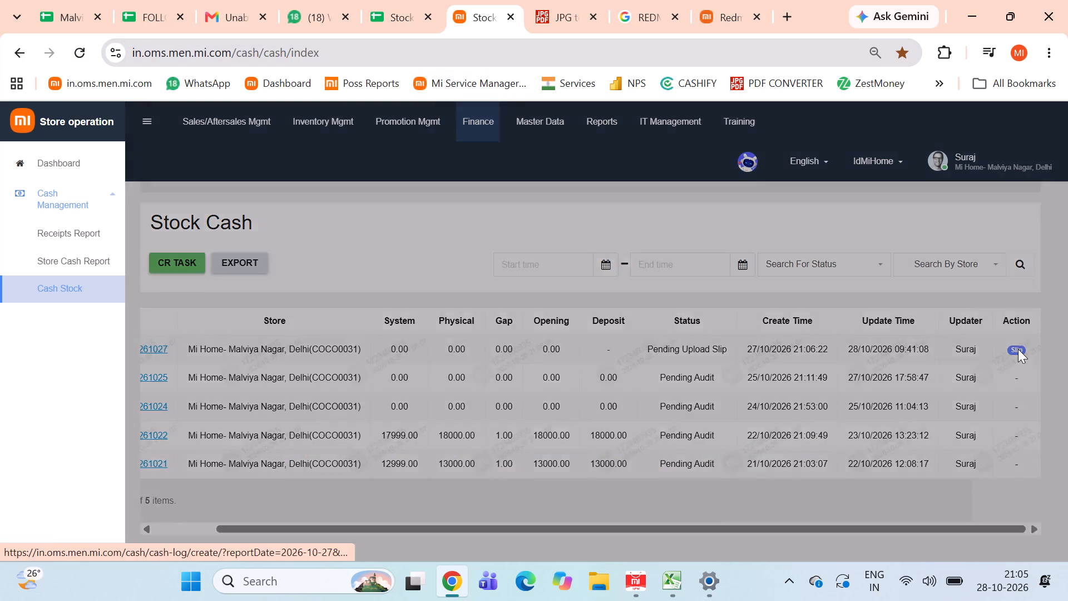
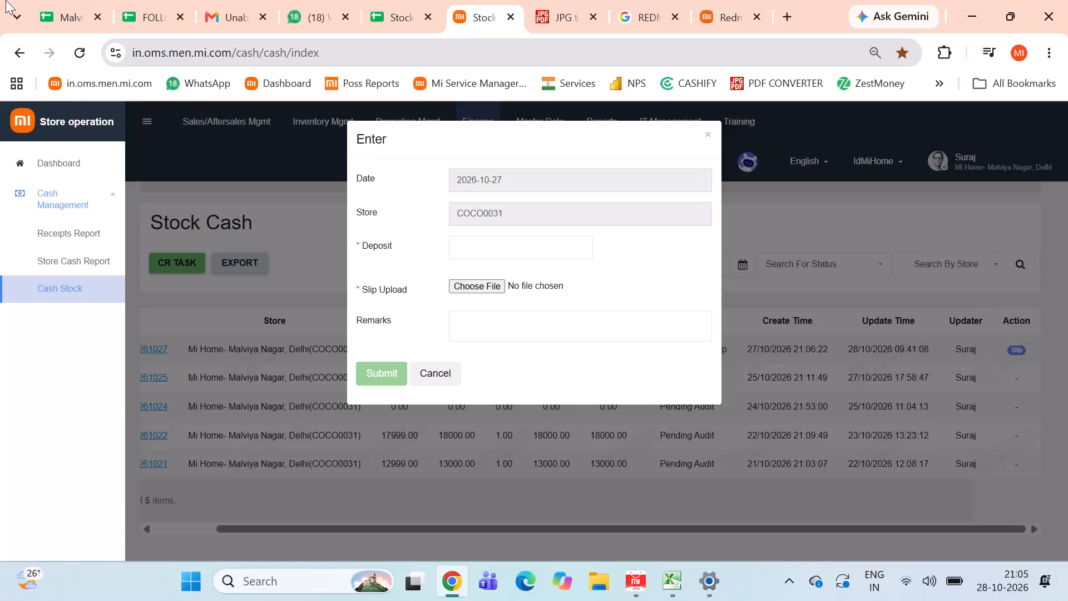
# Reload the Stock Cash page, then check the slip upload form for the 2026-10-27 record and close it.
pyautogui.click(76, 56)
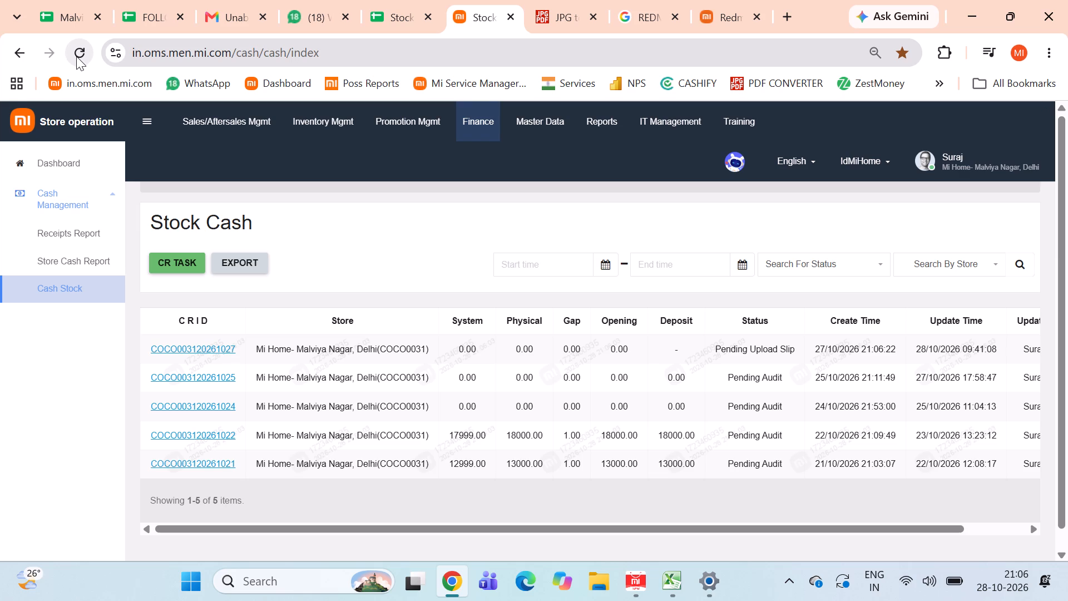
pyautogui.click(80, 55)
pyautogui.hscroll(-6, 695, 467)
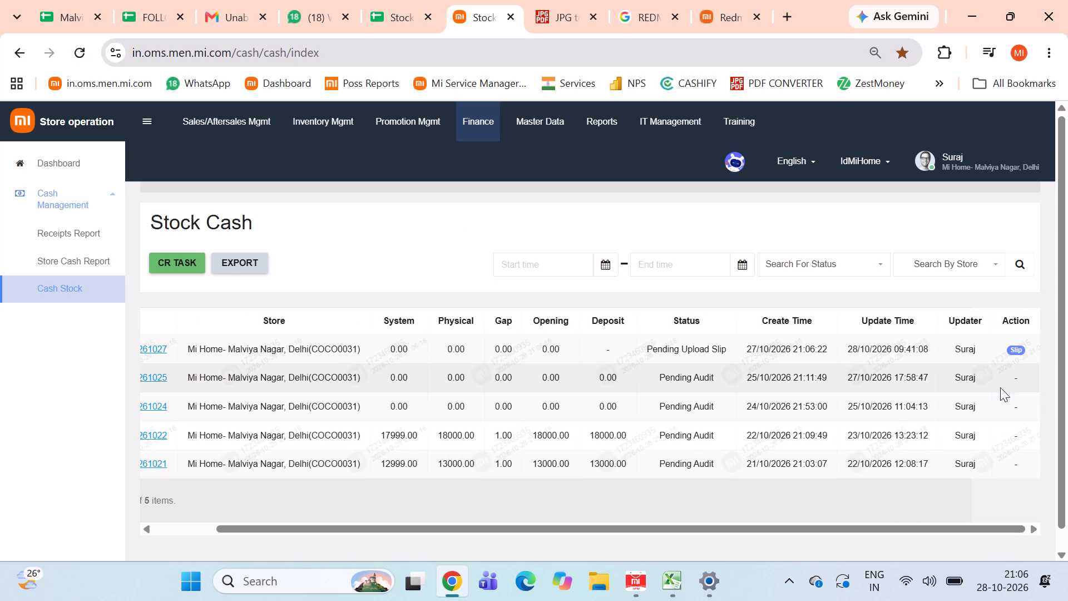
pyautogui.click(1020, 347)
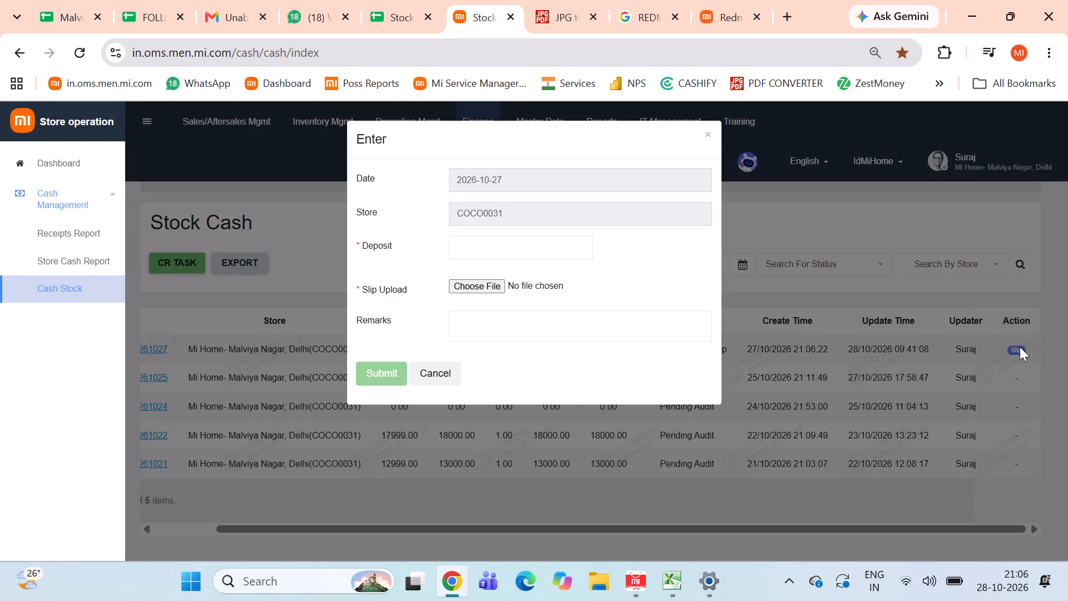
pyautogui.click(708, 134)
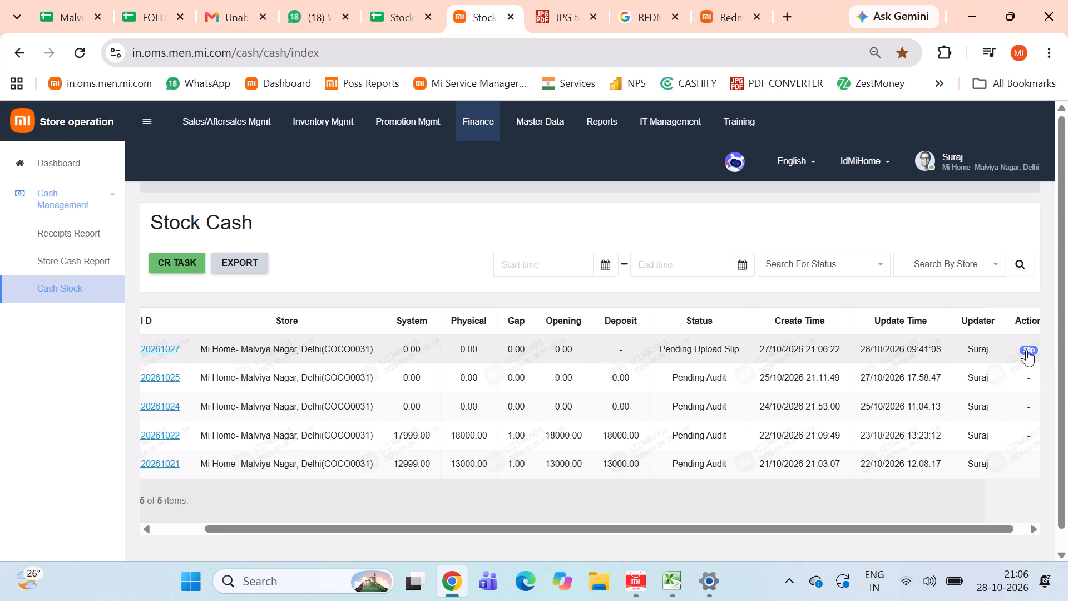
# Reopen the slip upload form for the pending 2026-10-27 record.
pyautogui.click(1026, 349)
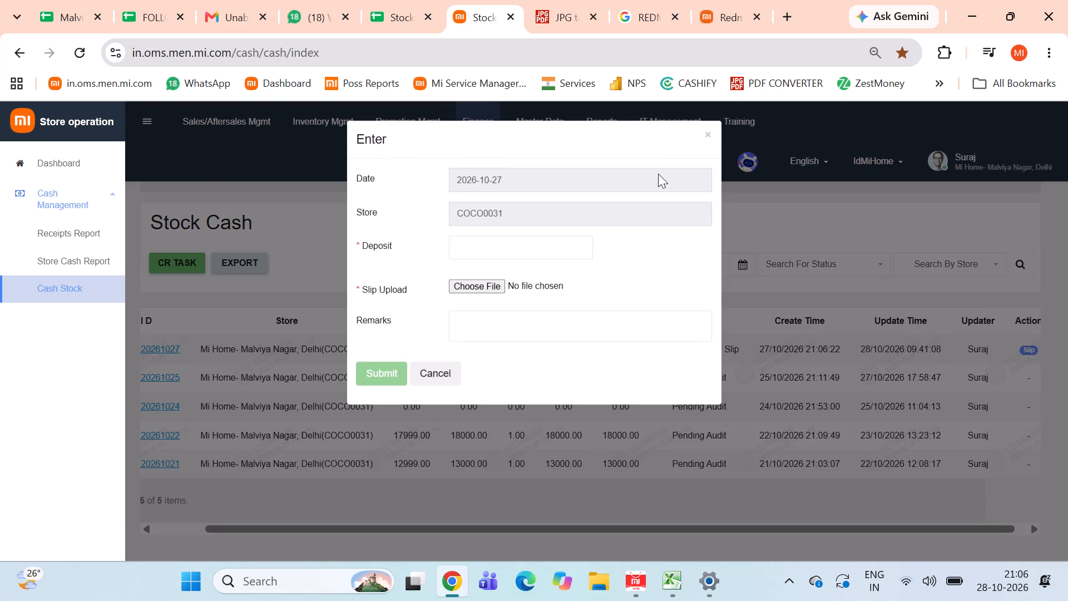
pyautogui.rightClick(709, 138)
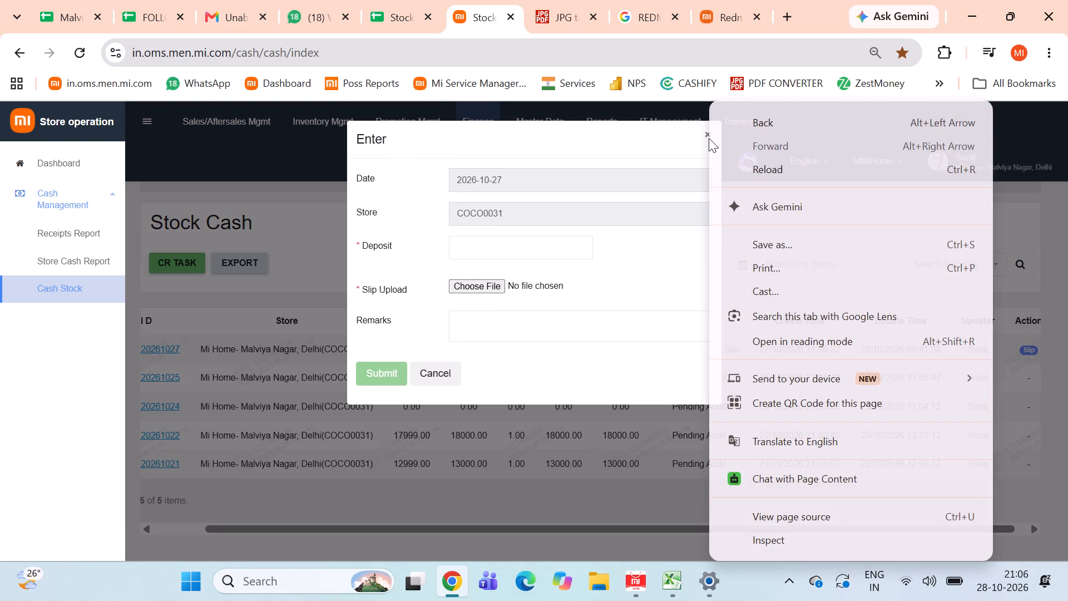
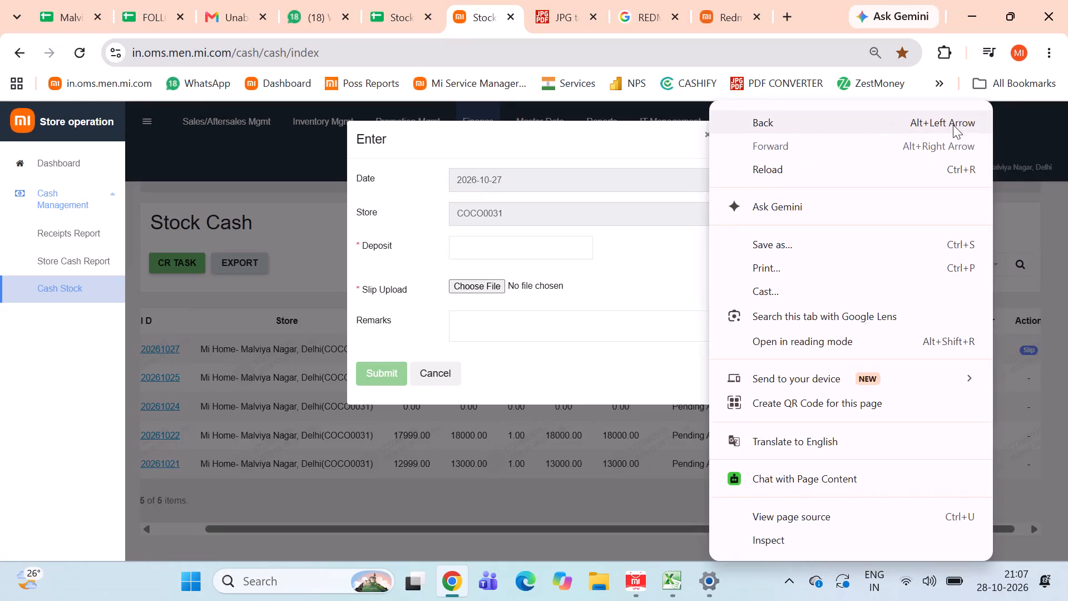
# Close the slip upload form for the 2026-10-27 record without submitting it.
pyautogui.click(1006, 158)
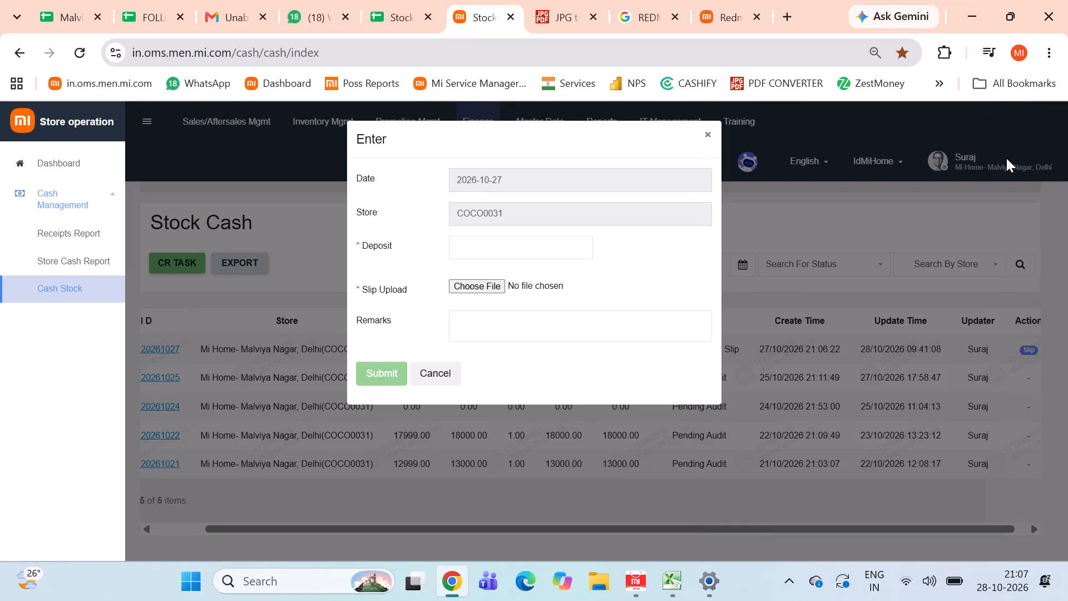
pyautogui.click(709, 134)
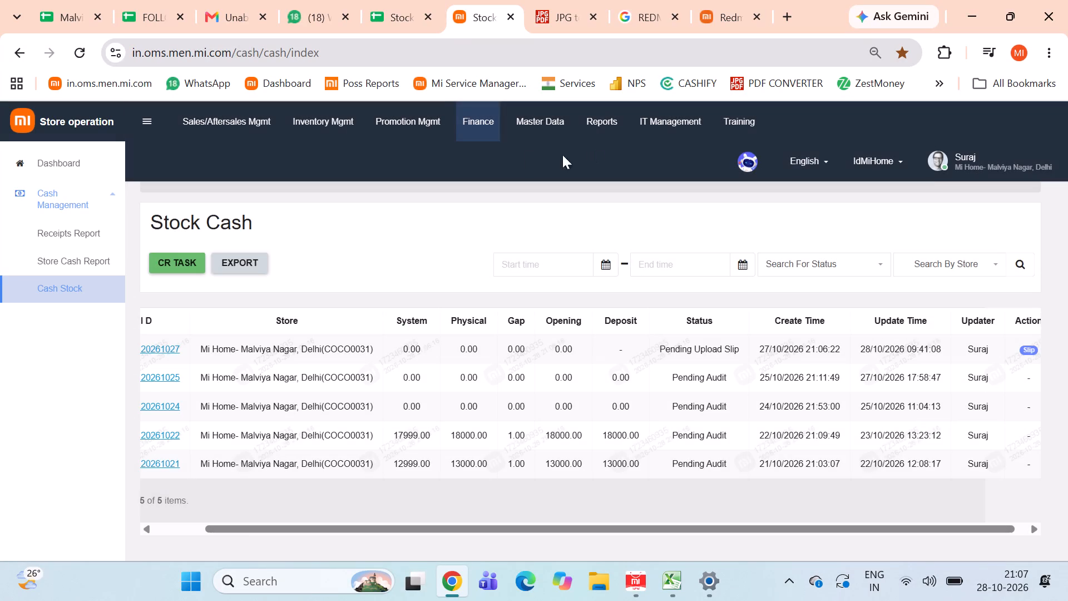
# Reopen the Cash Stock page under Cash Management in the Finance section.
pyautogui.click(387, 123)
pyautogui.moveTo(387, 123); pyautogui.dragTo(460, 125)
pyautogui.click(460, 125)
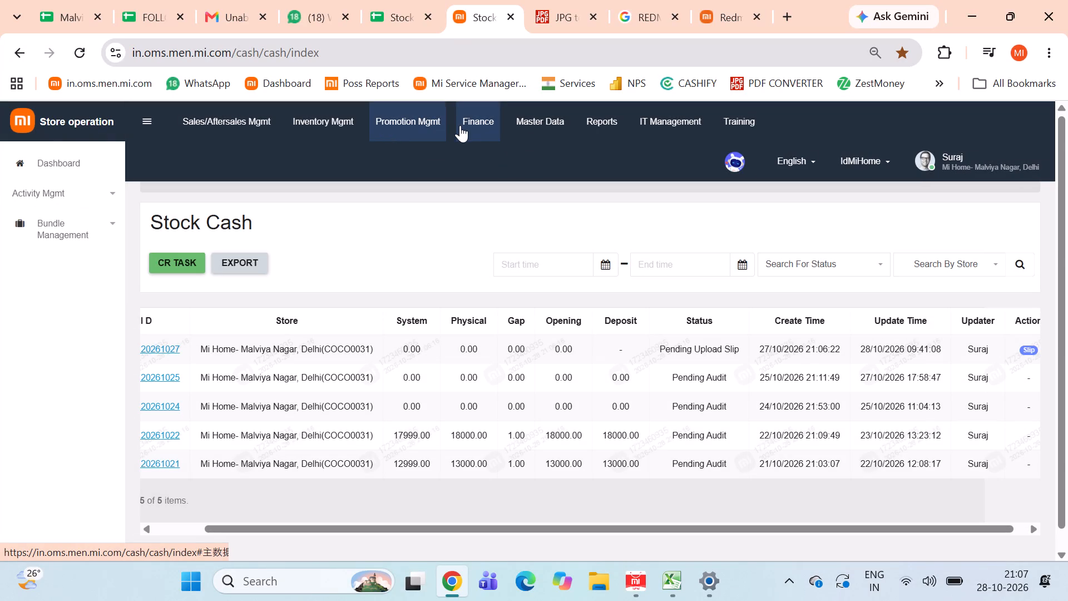
pyautogui.click(60, 267)
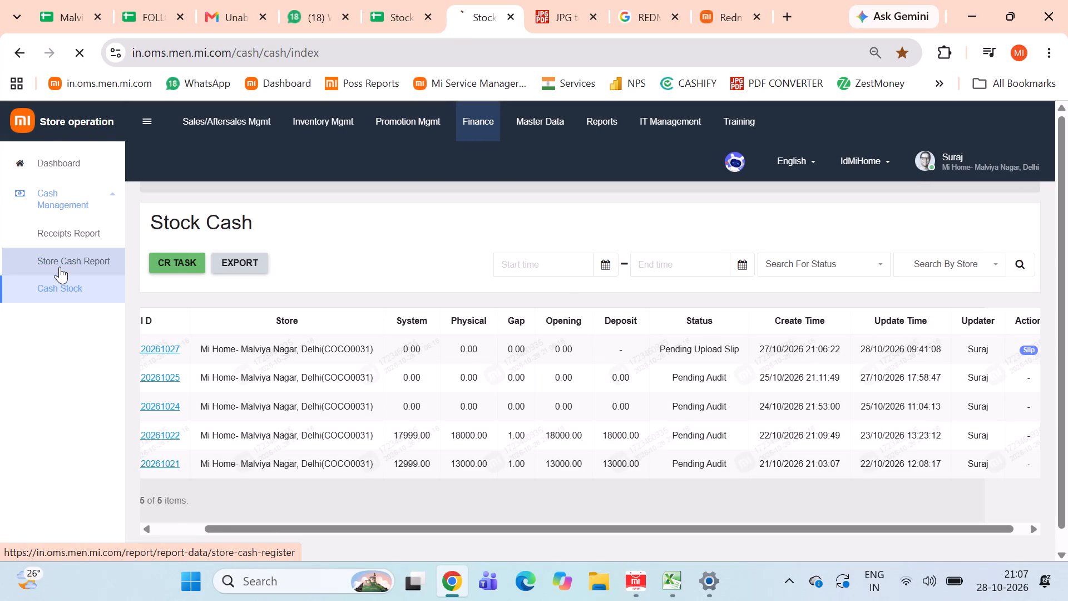
pyautogui.click(75, 287)
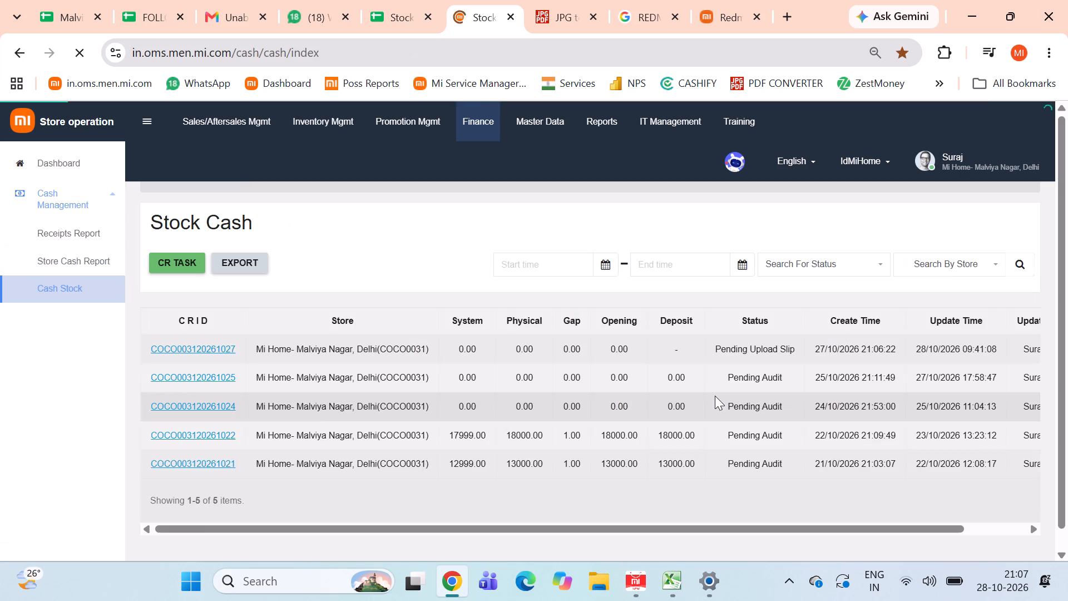
# Open the slip upload form for the 2026-10-27 record pending slip upload.
pyautogui.hscroll(-6, 715, 396)
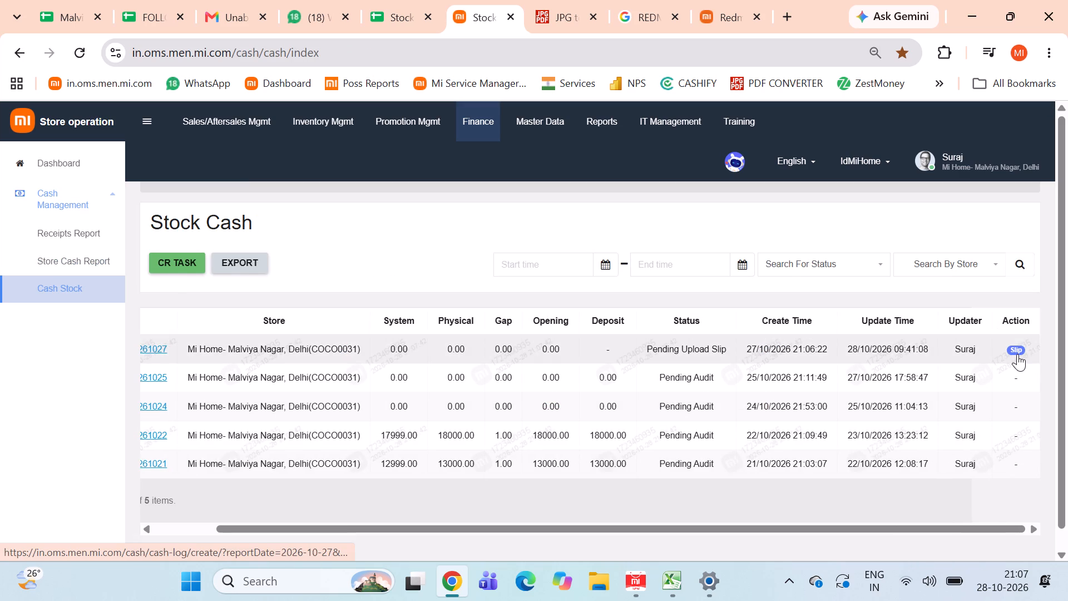
pyautogui.click(1017, 354)
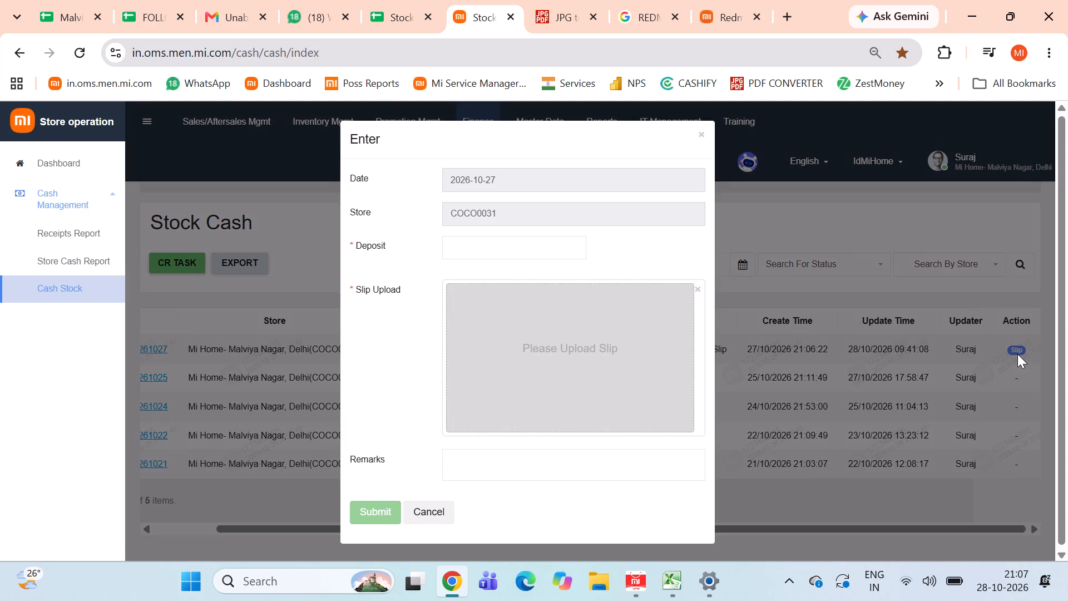
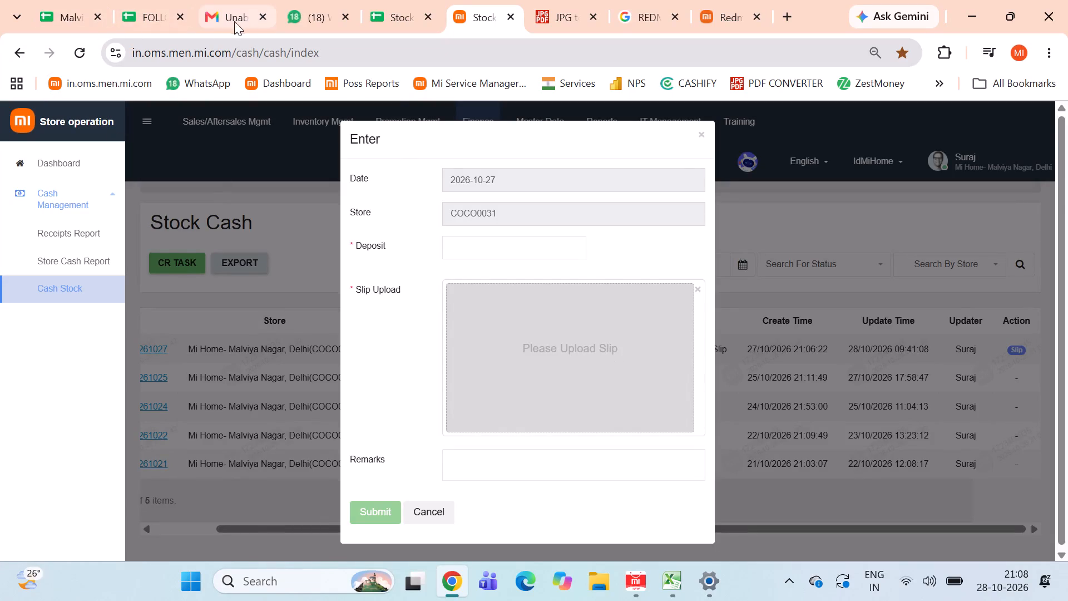
# Attach the WhatsApp image of the deposit slip to the 2026-10-27 record's slip upload form.
pyautogui.click(498, 309)
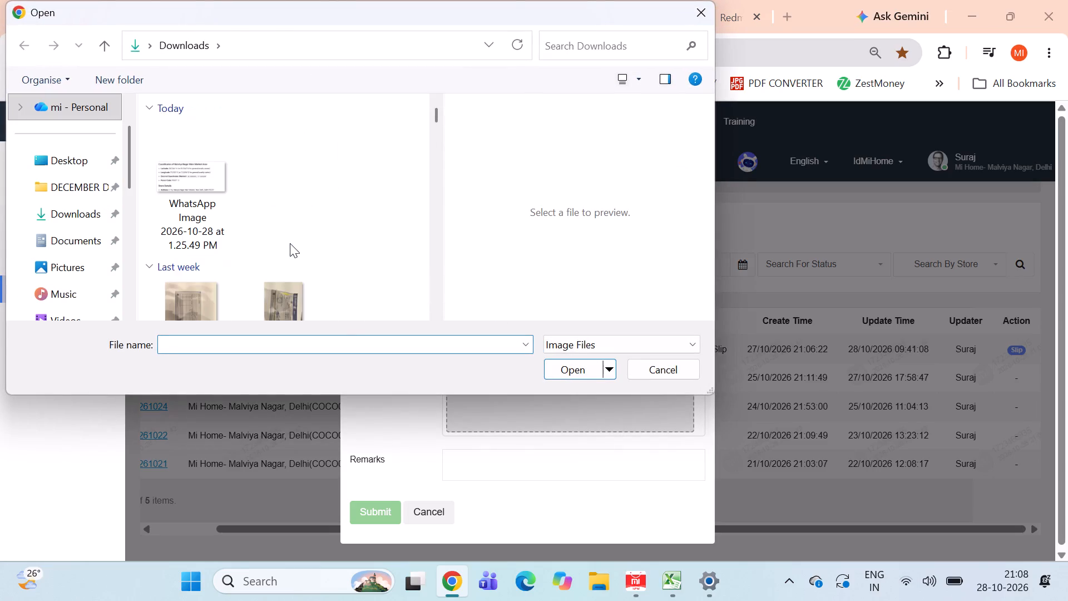
# Attach the image "WhatsApp Image 2026-10-21 at 9.02.31 PM" from Downloads as the slip upload for the 2026-10-27 record.
pyautogui.press('Down')
pyautogui.scroll(-2, 260, 247)
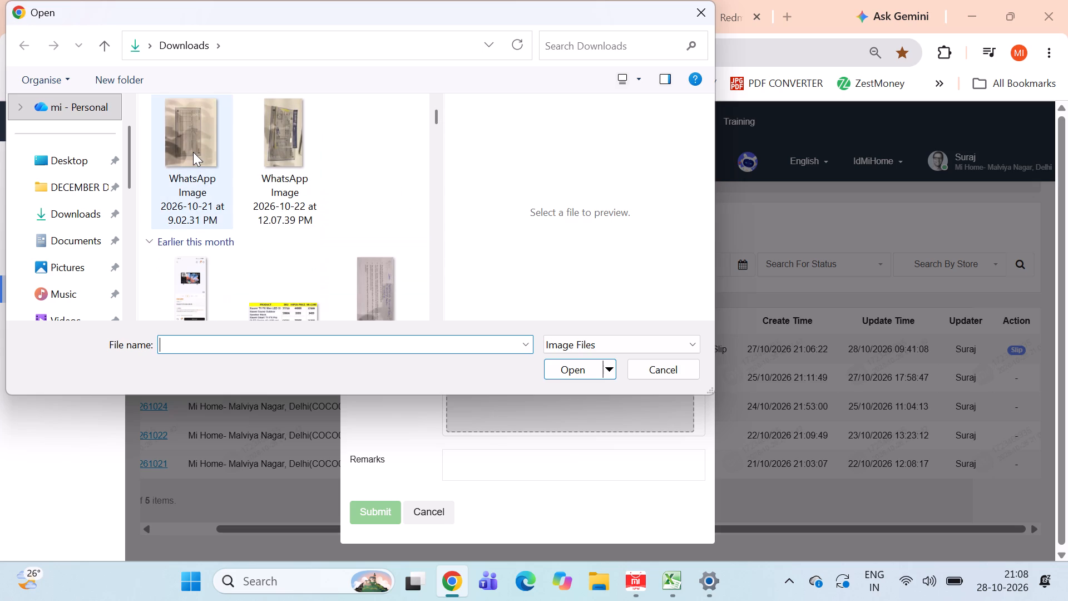
pyautogui.click(191, 152)
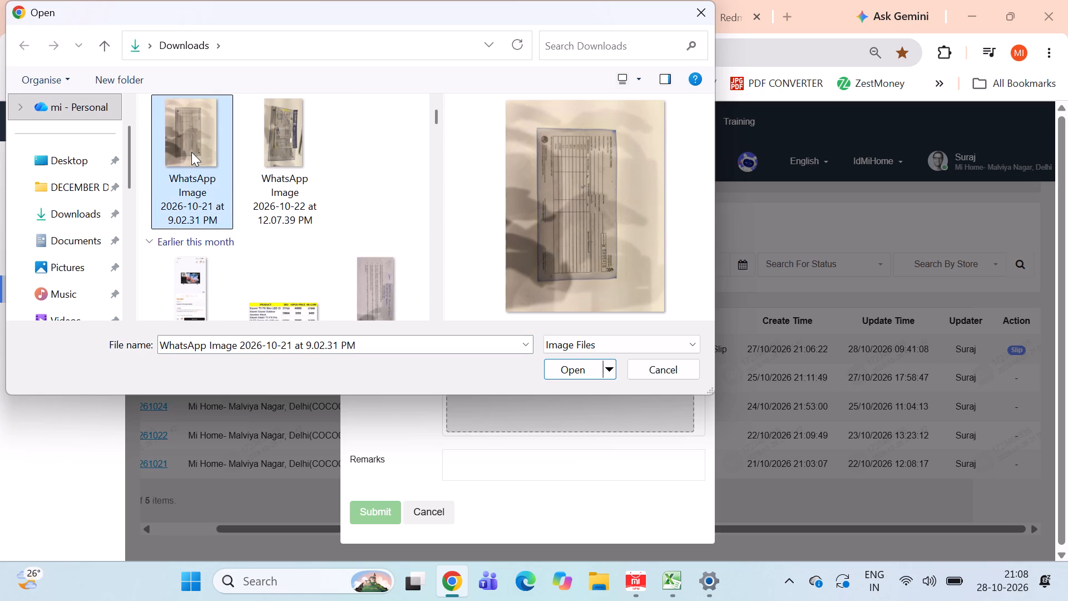
pyautogui.click(557, 288)
pyautogui.click(605, 342)
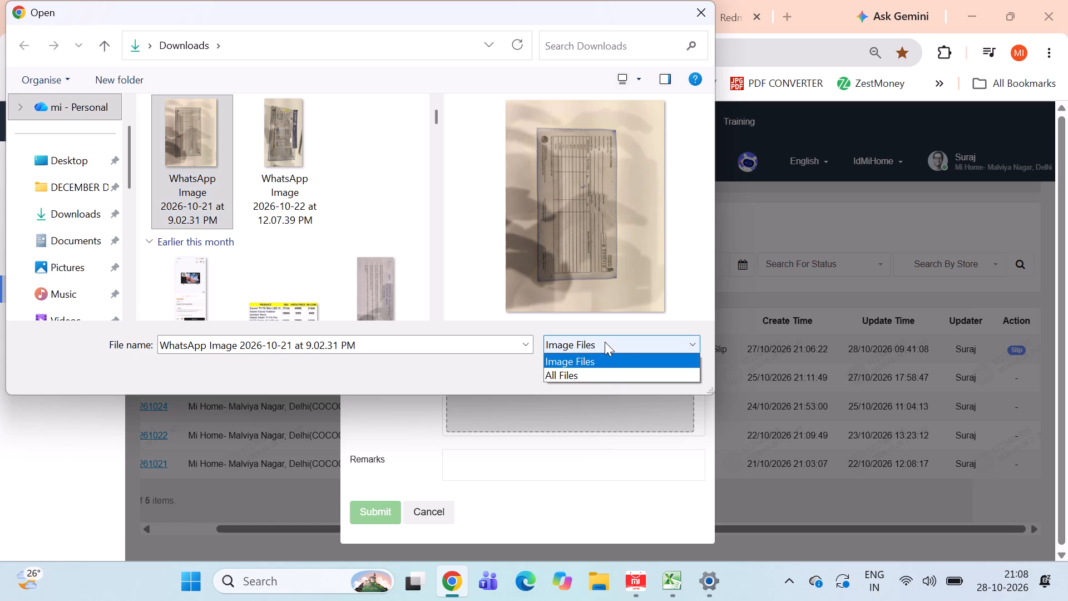
pyautogui.click(585, 363)
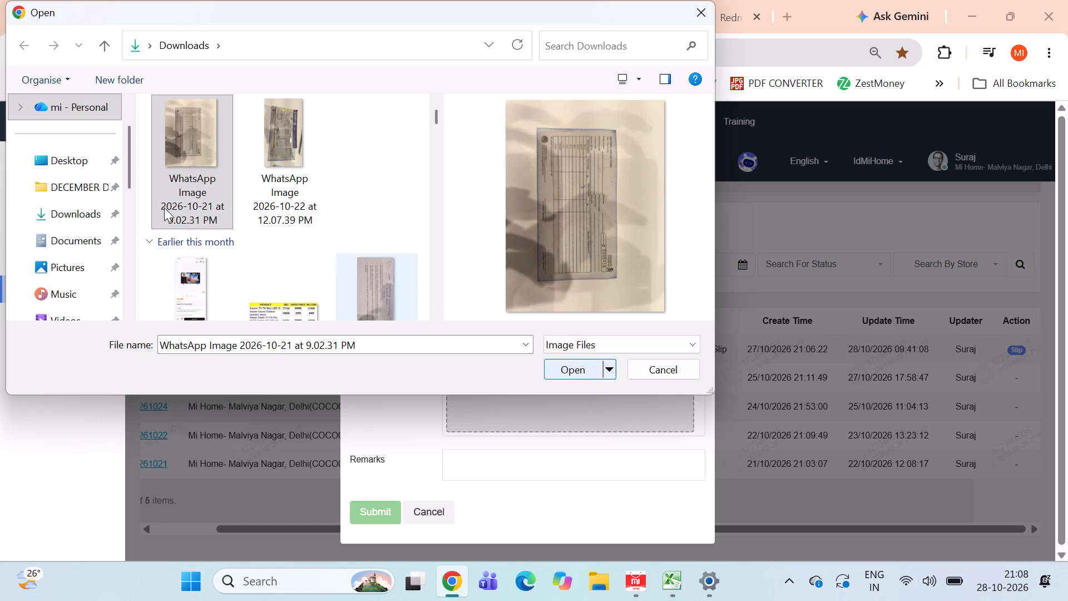
pyautogui.doubleClick(172, 186)
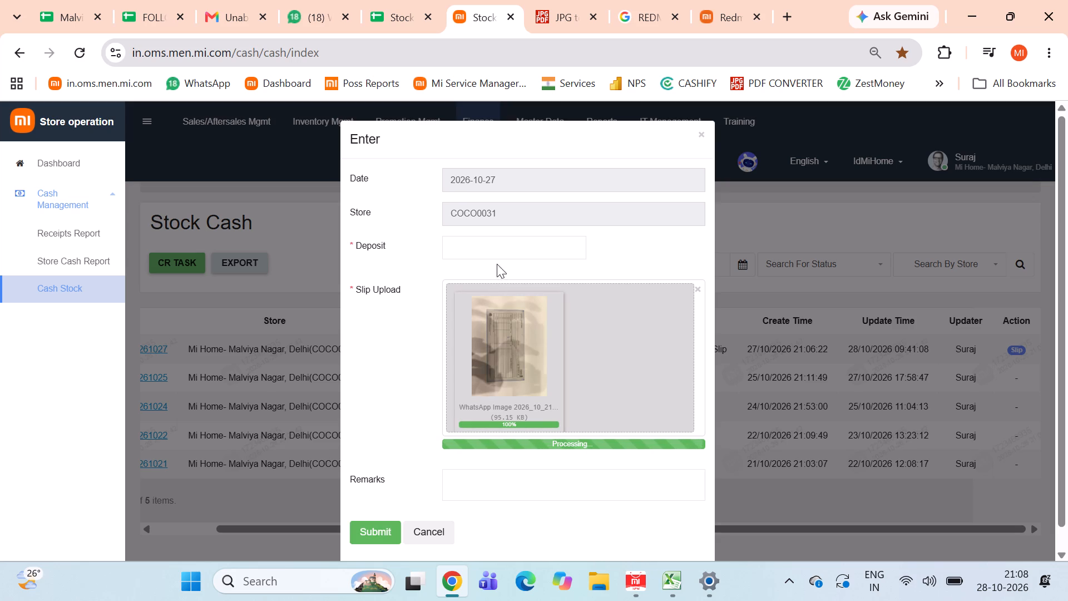
# Enter 00 as the deposit amount in the 2026-10-27 slip upload form.
pyautogui.click(500, 250)
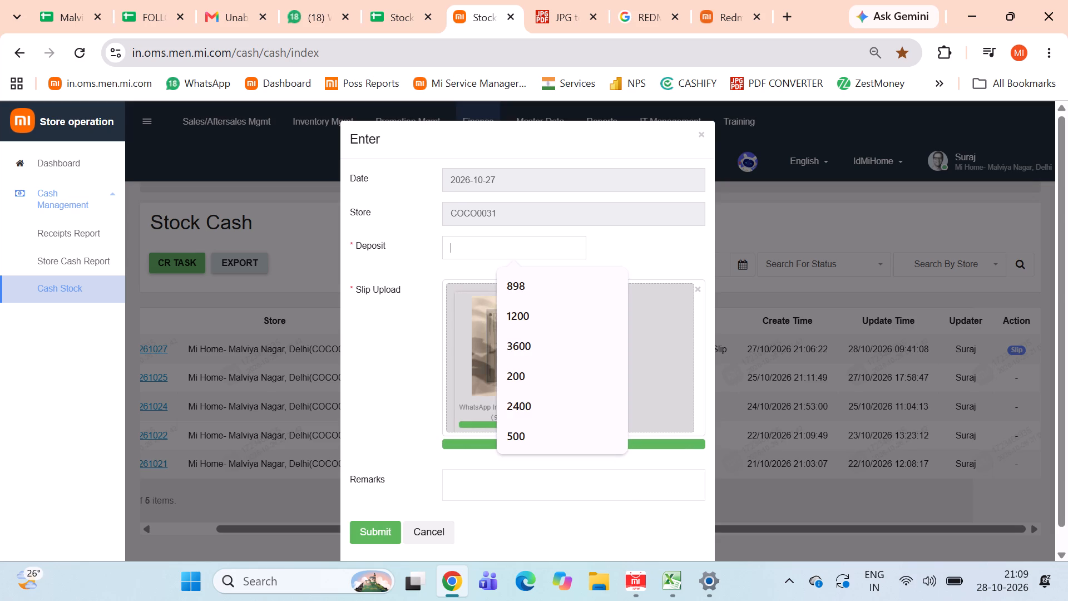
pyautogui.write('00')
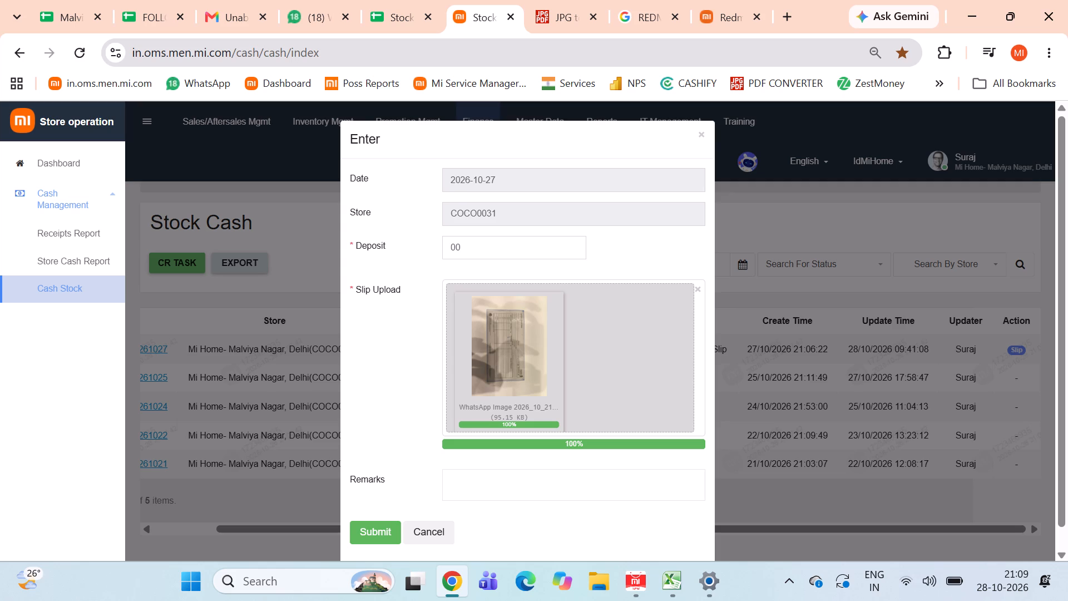
# Enter 00 as the deposit amount and submit the slip upload form for the 2026-10-27 record.
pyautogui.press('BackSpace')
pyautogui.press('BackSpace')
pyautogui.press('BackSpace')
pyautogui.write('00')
pyautogui.scroll(-1, 500, 250)
pyautogui.click(370, 509)
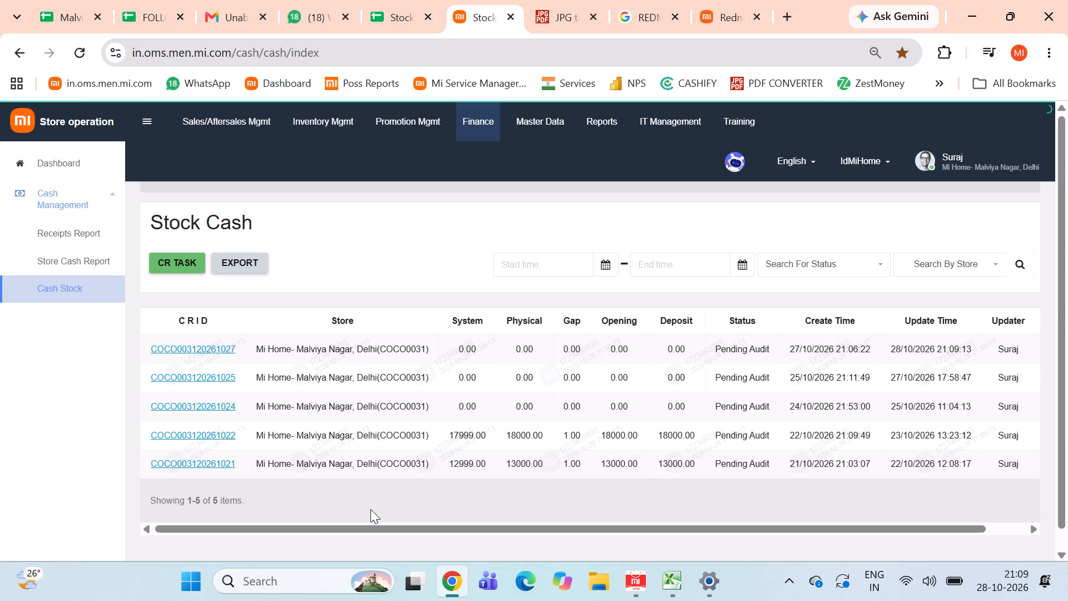
# Reload the Cash Stock page under Cash Management and check the status of the 2026-10-27 record.
pyautogui.hscroll(-8, 795, 404)
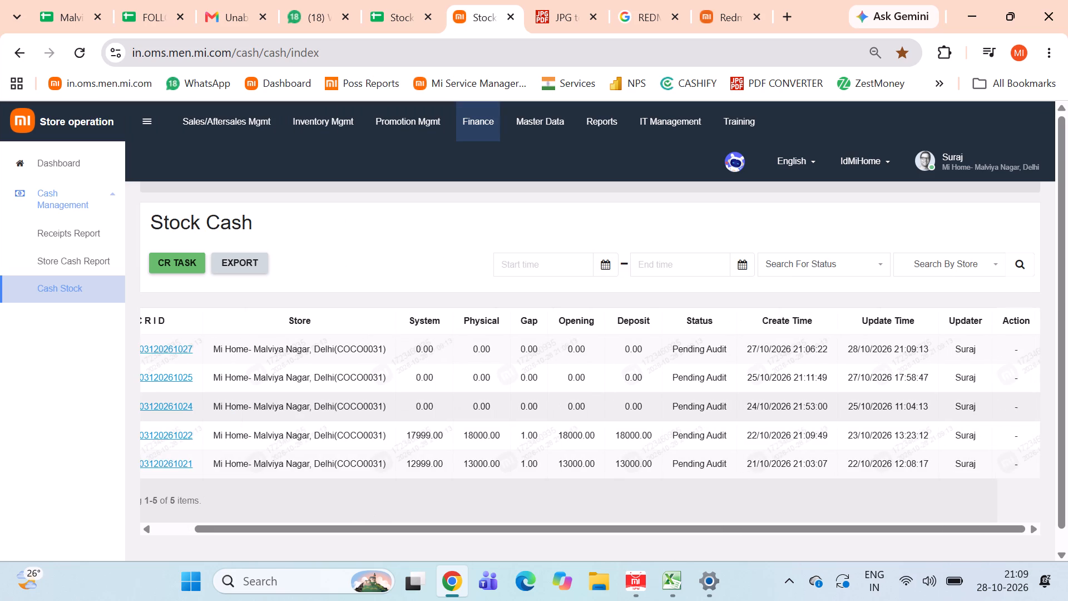
pyautogui.click(80, 274)
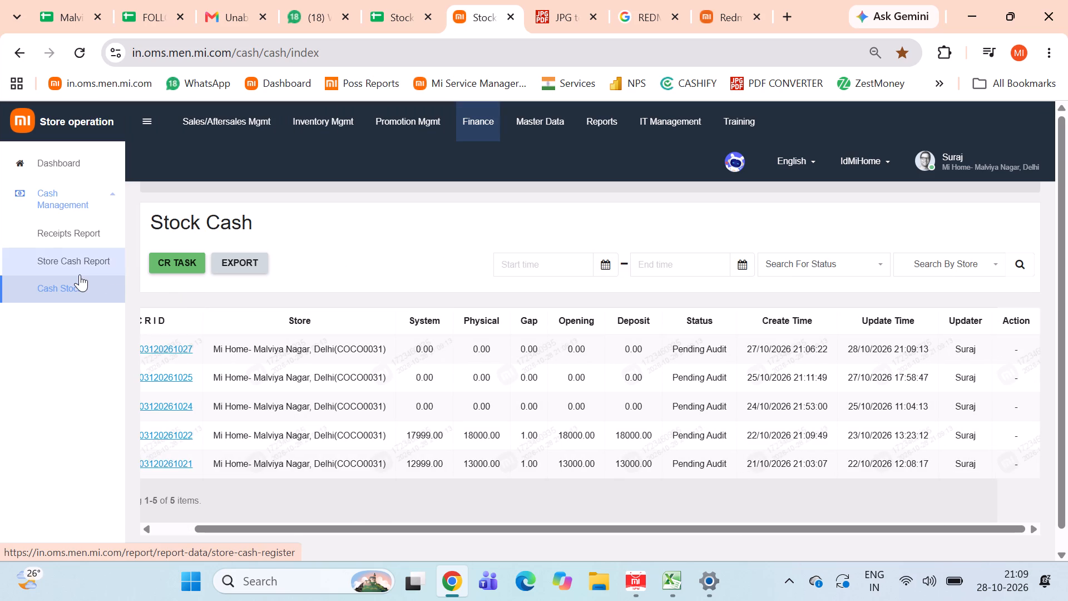
pyautogui.click(80, 289)
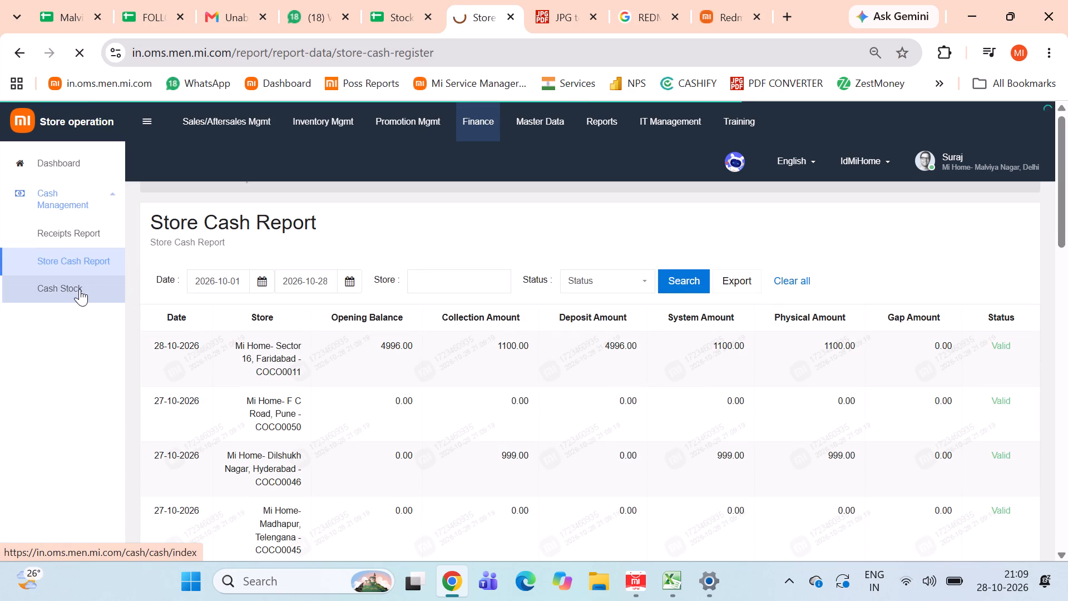
pyautogui.hscroll(-6, 680, 416)
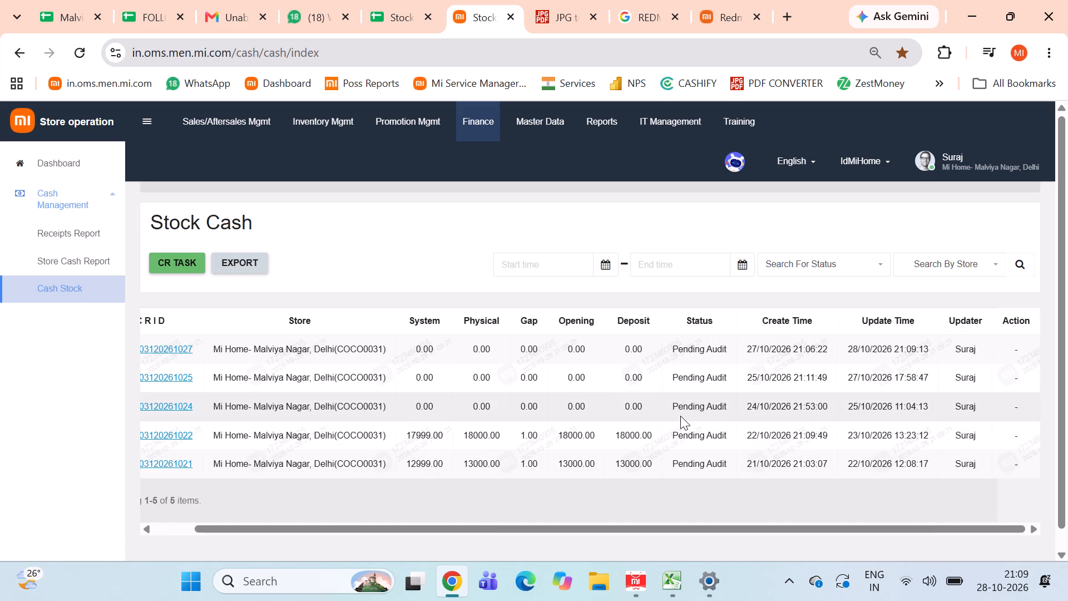
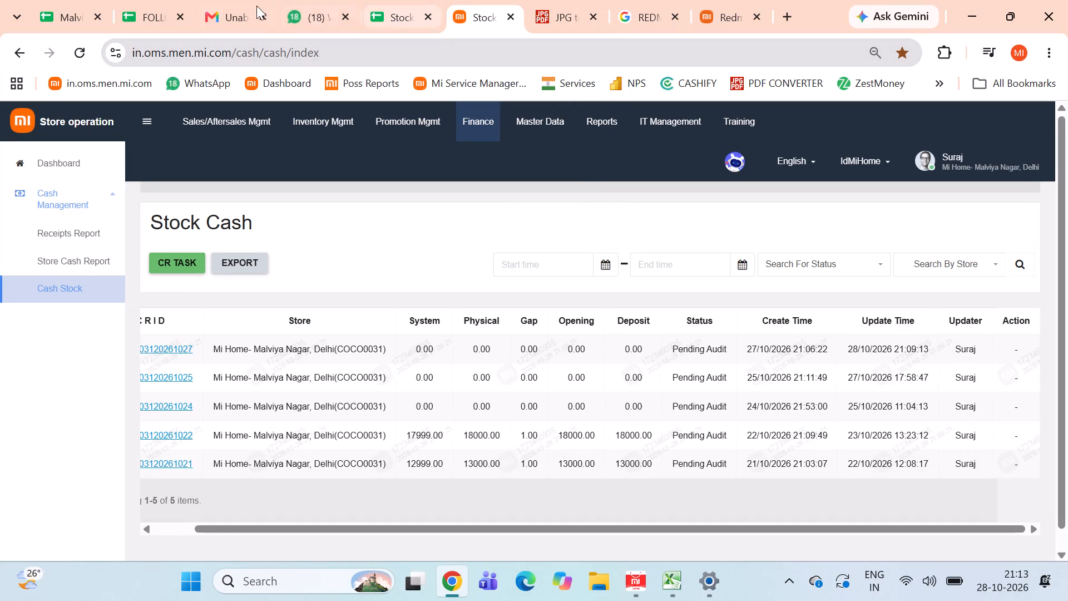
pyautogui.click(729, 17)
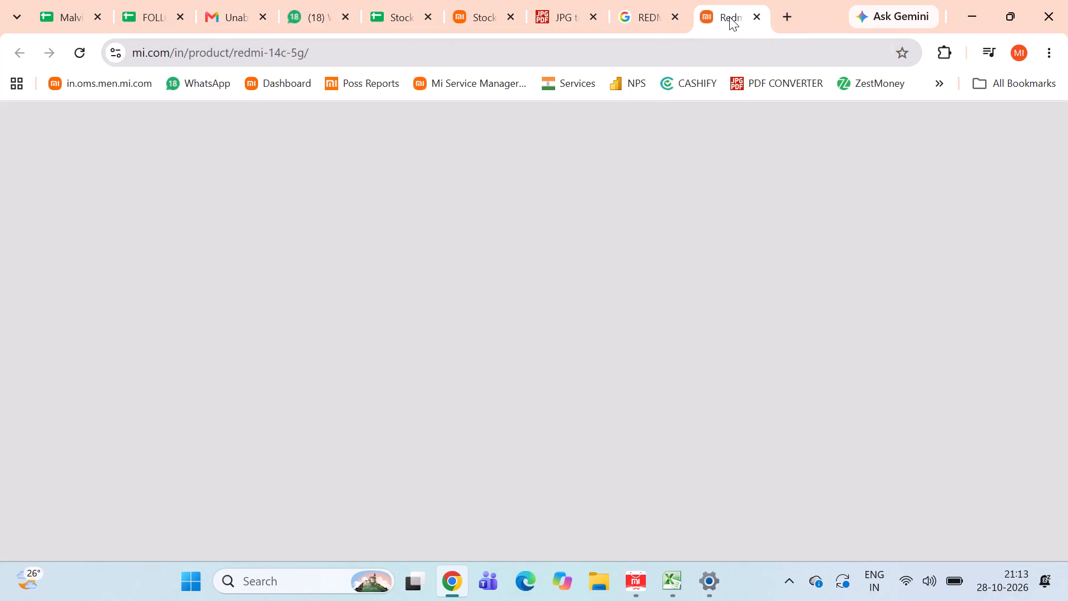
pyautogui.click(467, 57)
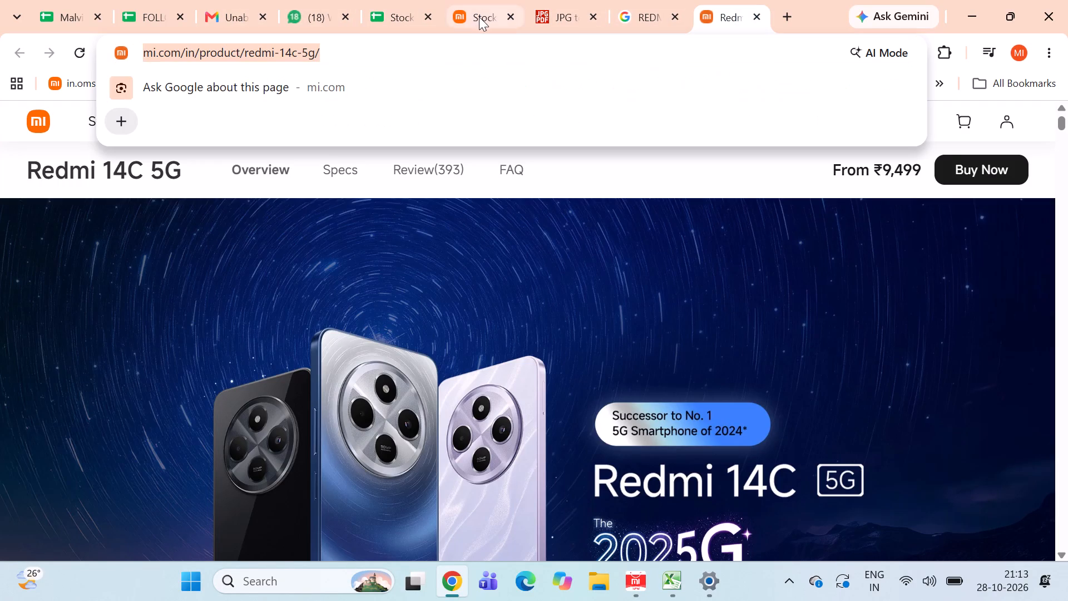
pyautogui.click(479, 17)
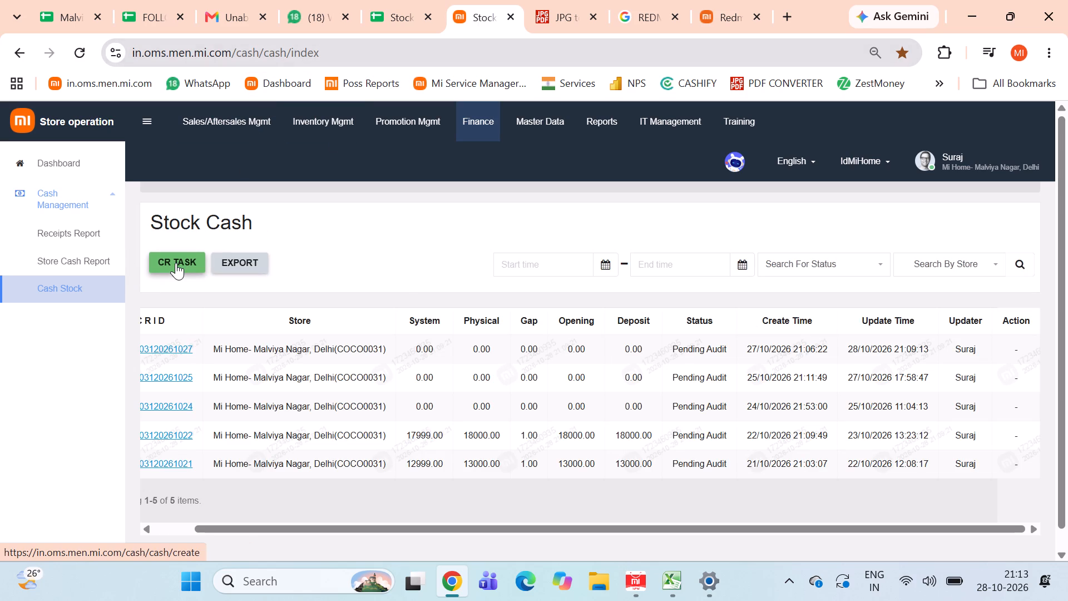
# Open the Bill wise sales report from the store portal's Sales Reports.
pyautogui.click(601, 115)
pyautogui.click(105, 200)
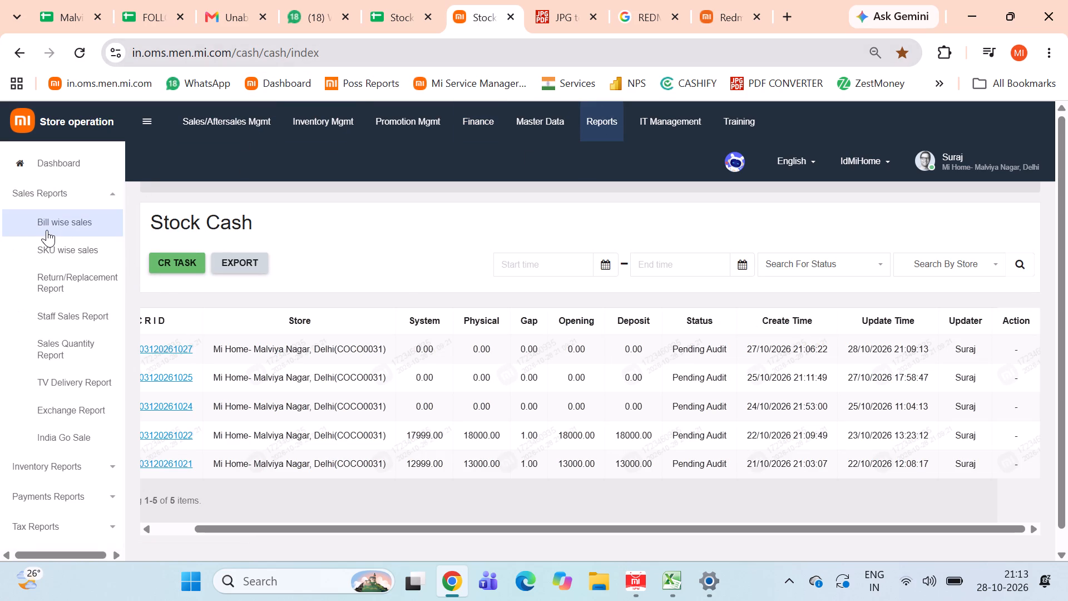
pyautogui.click(47, 230)
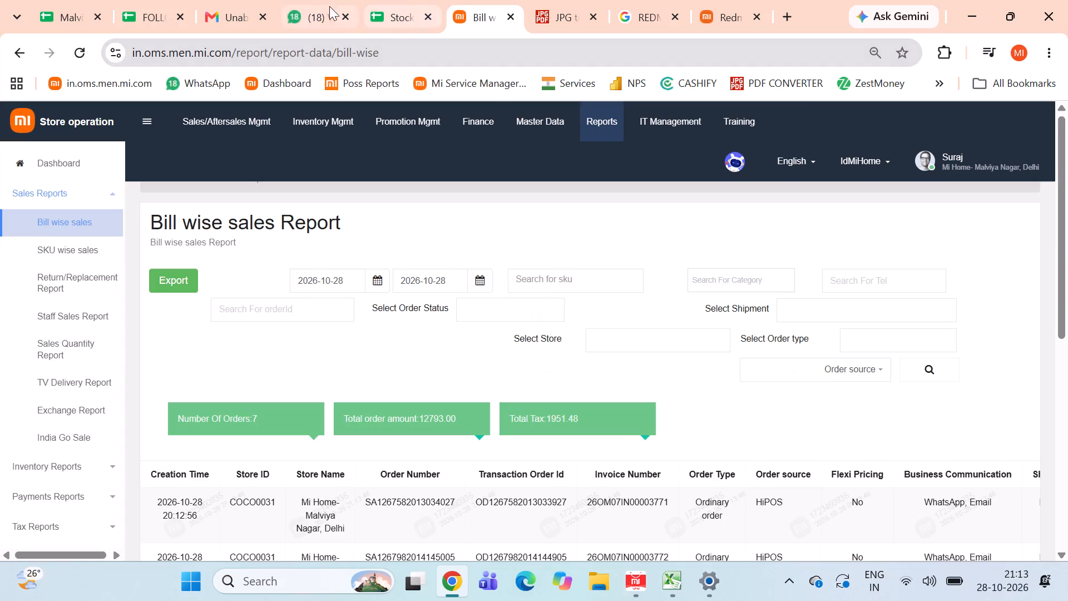
# In the Malviya nagar DWM DSR spreadsheet, open the Bill wise Sale Paste sheet and select the first empty Create time cell.
pyautogui.click(68, 12)
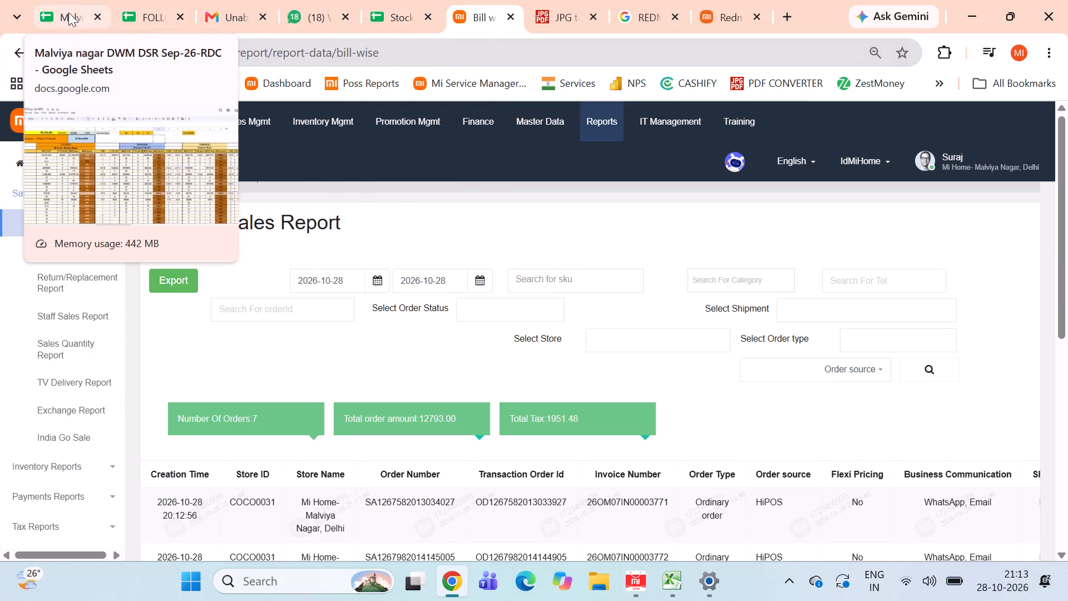
pyautogui.click(429, 548)
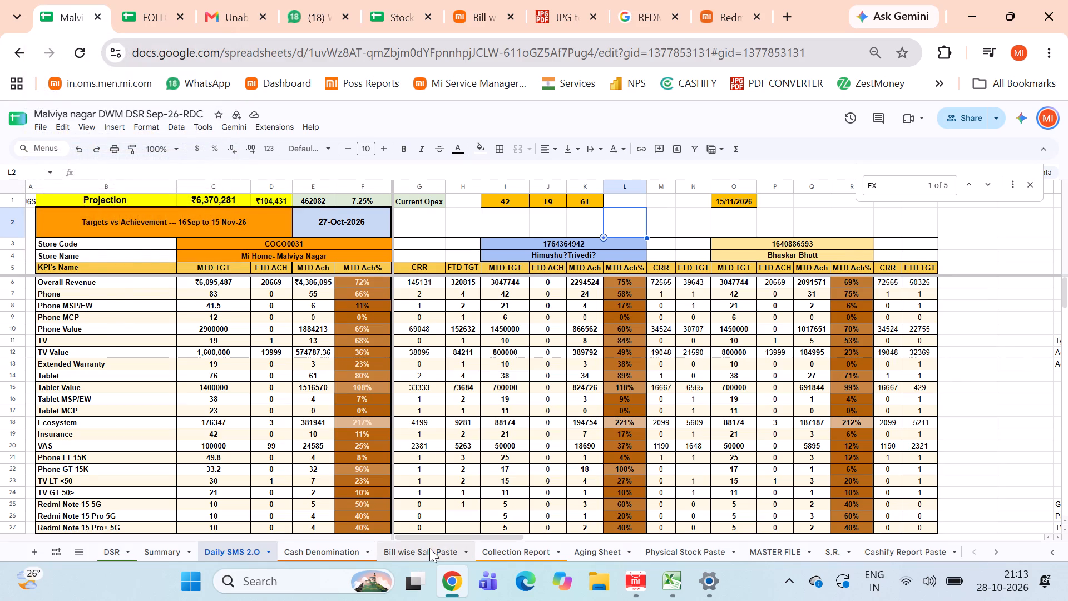
pyautogui.click(49, 331)
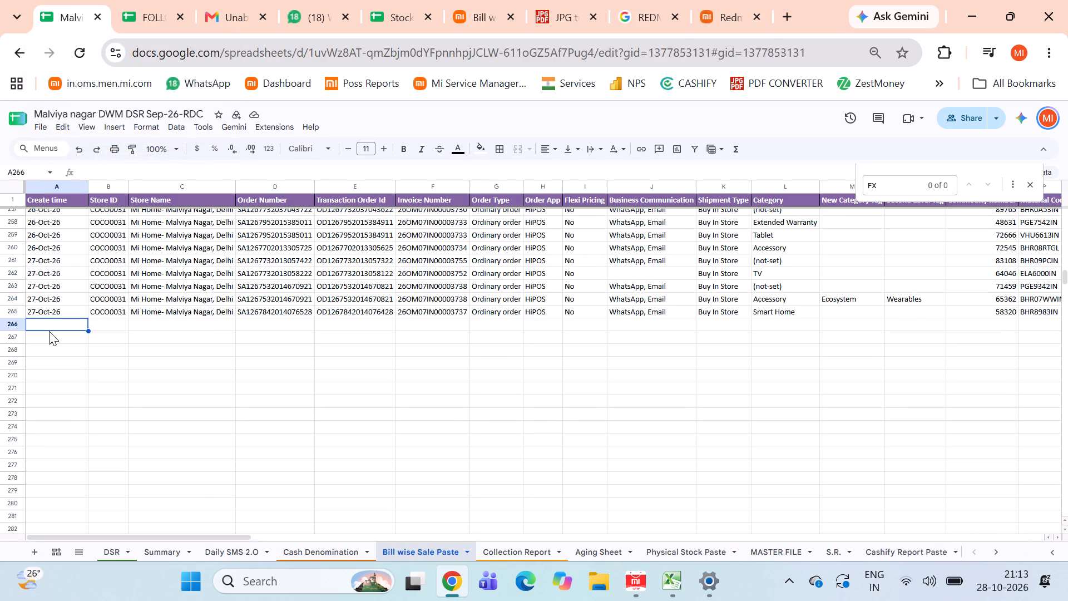
# Back in the portal, filter the Bill wise sales report by the order statuses Paid and Completed.
pyautogui.click(459, 17)
pyautogui.click(471, 312)
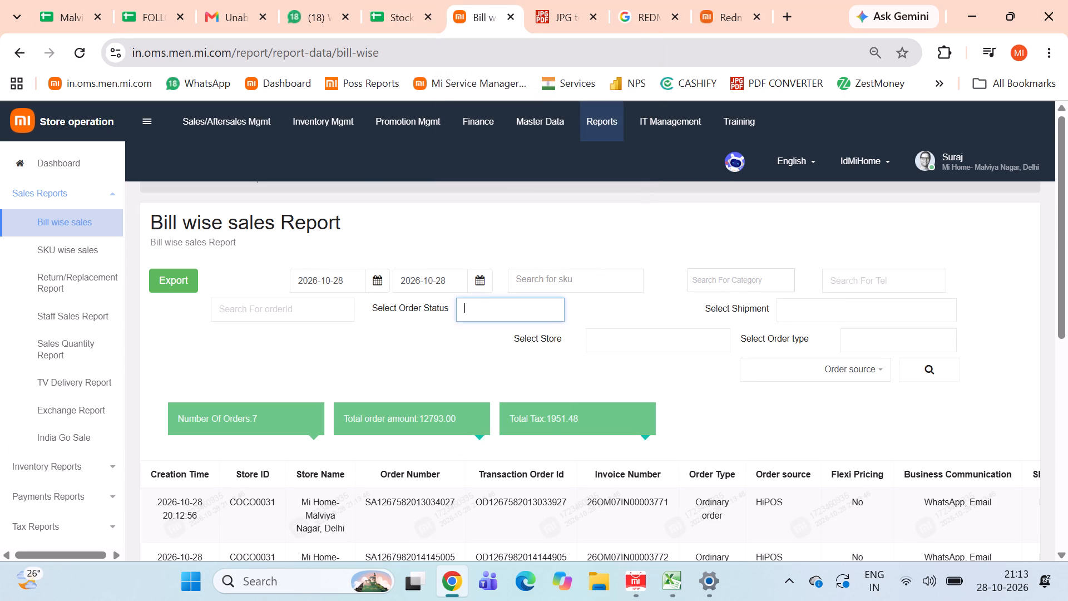
pyautogui.click(485, 392)
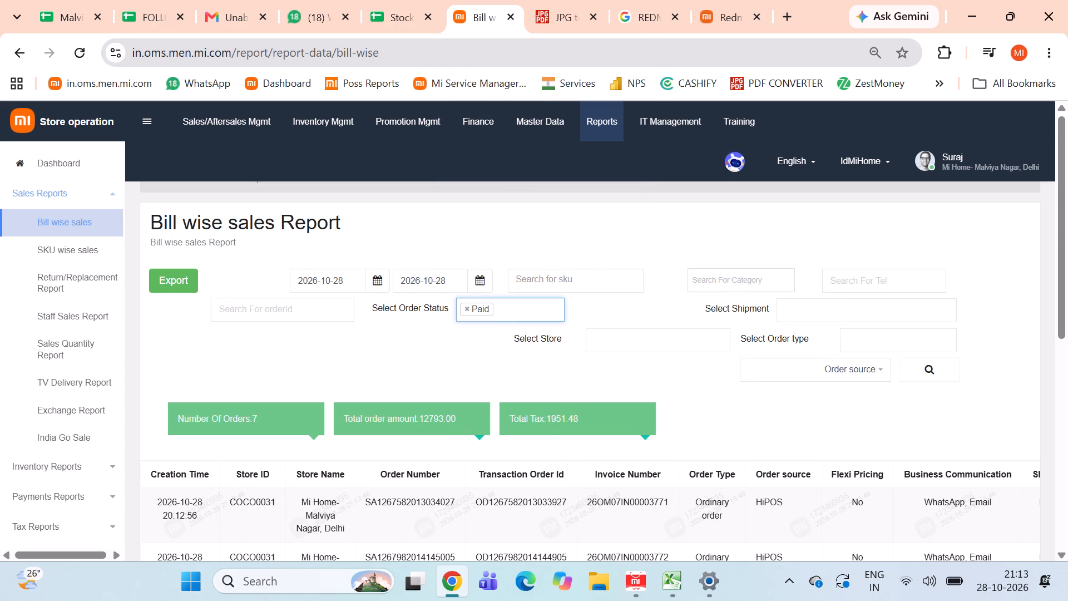
pyautogui.click(513, 313)
pyautogui.click(526, 431)
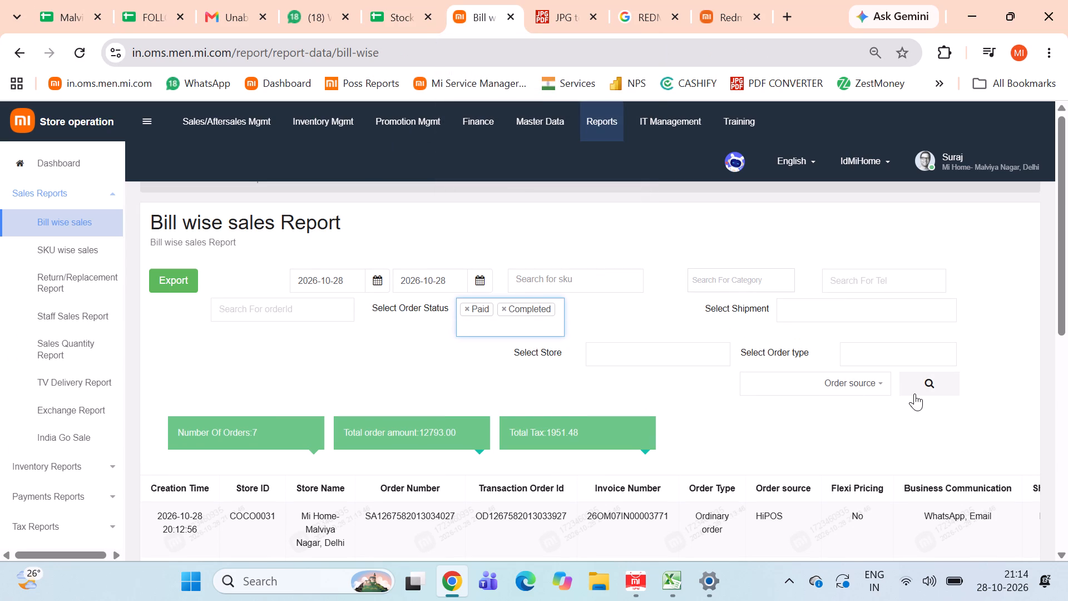
pyautogui.click(914, 392)
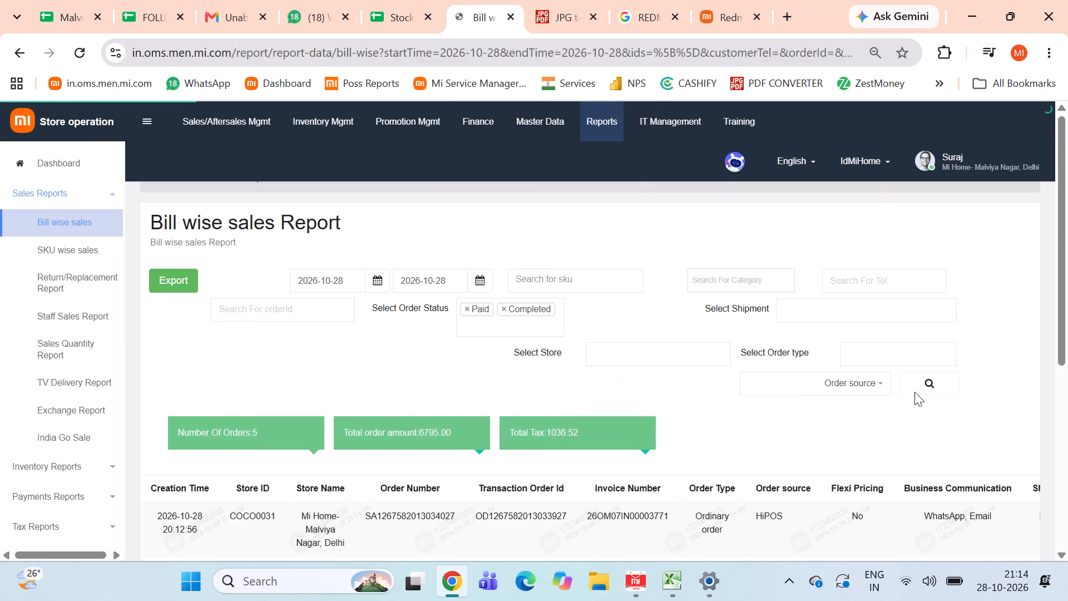
# Export the filtered Bill wise sales report and open the downloaded CSV in Excel.
pyautogui.click(168, 293)
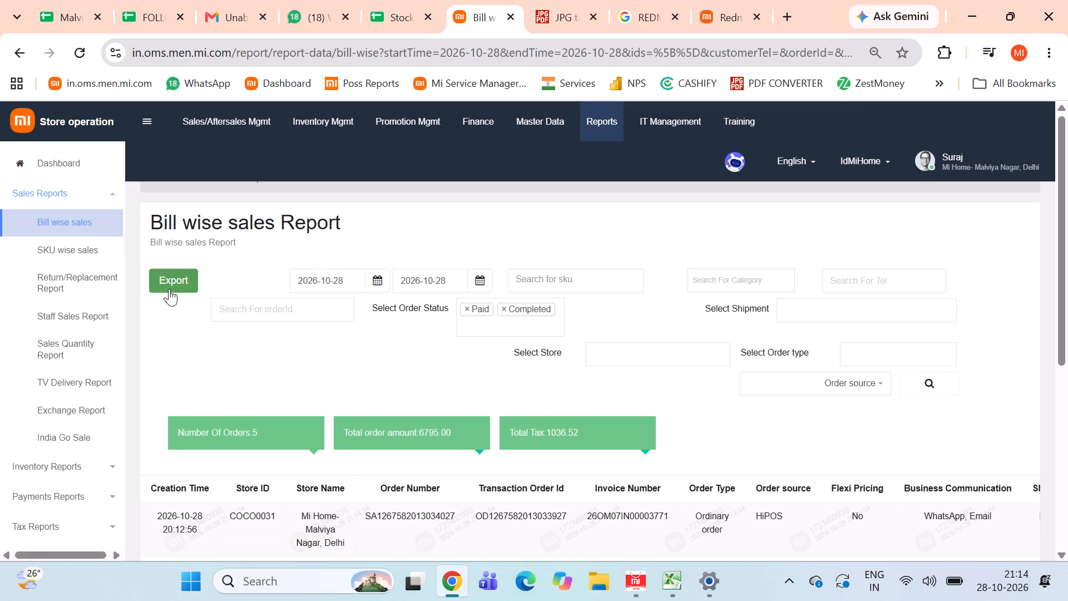
pyautogui.click(169, 290)
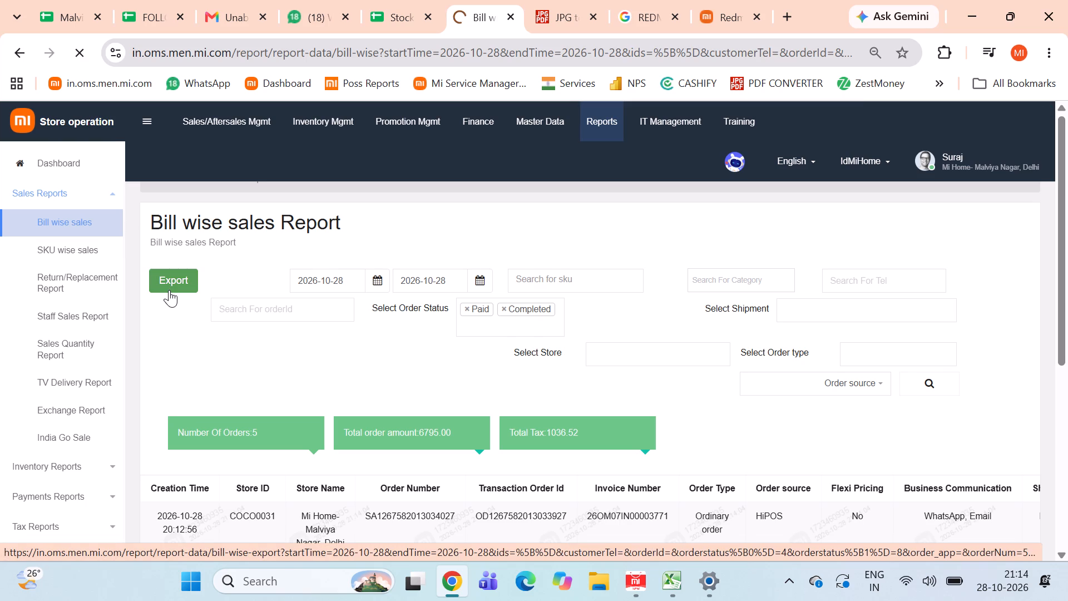
pyautogui.tripleClick(873, 101)
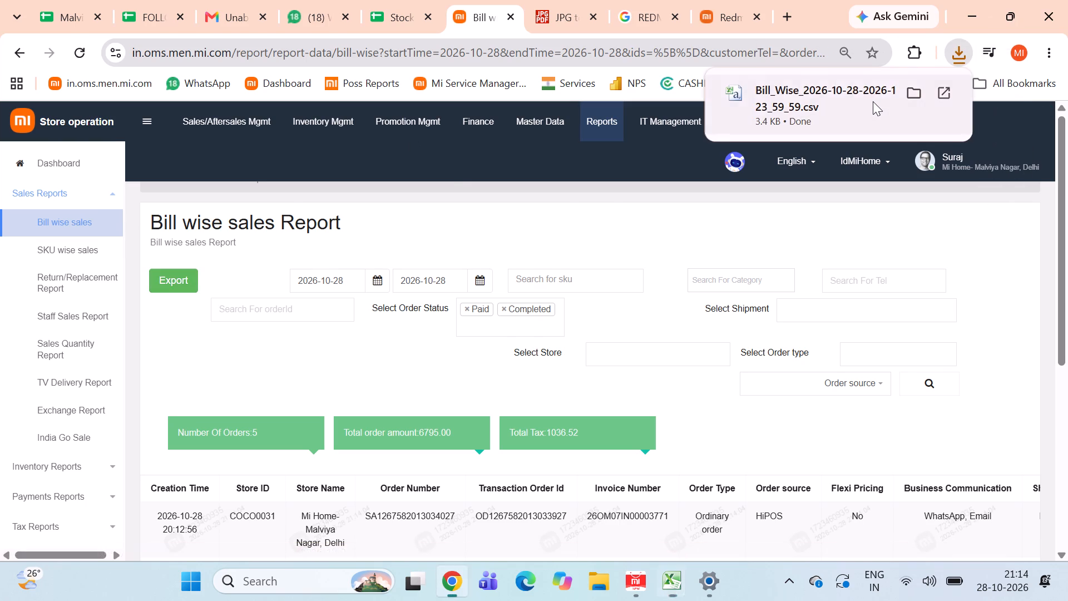
# Auto-fit all column widths in the bill wise CSV.
pyautogui.click(14, 140)
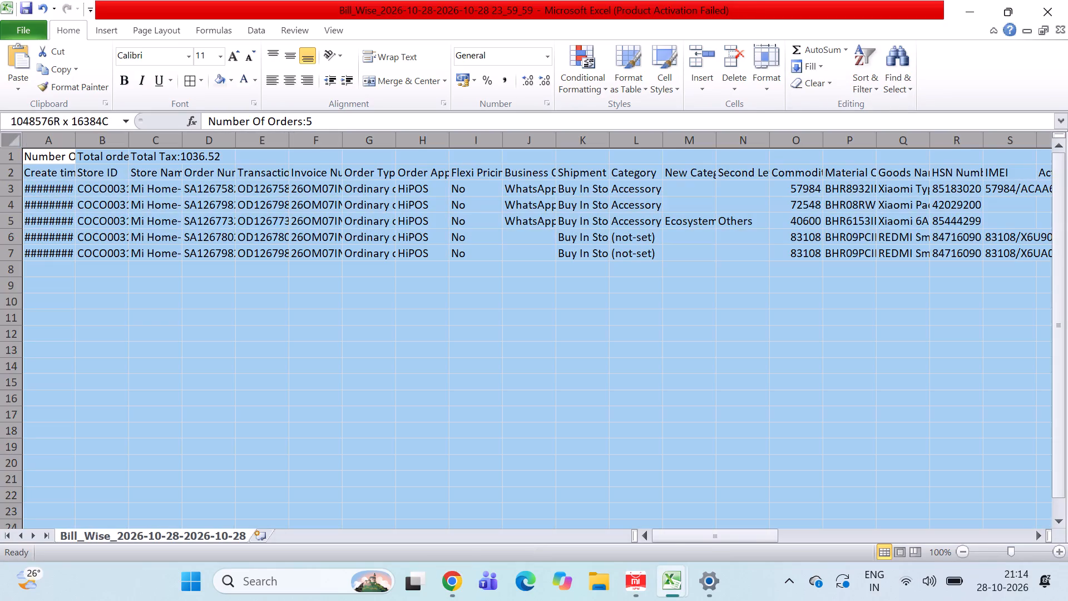
pyautogui.doubleClick(78, 145)
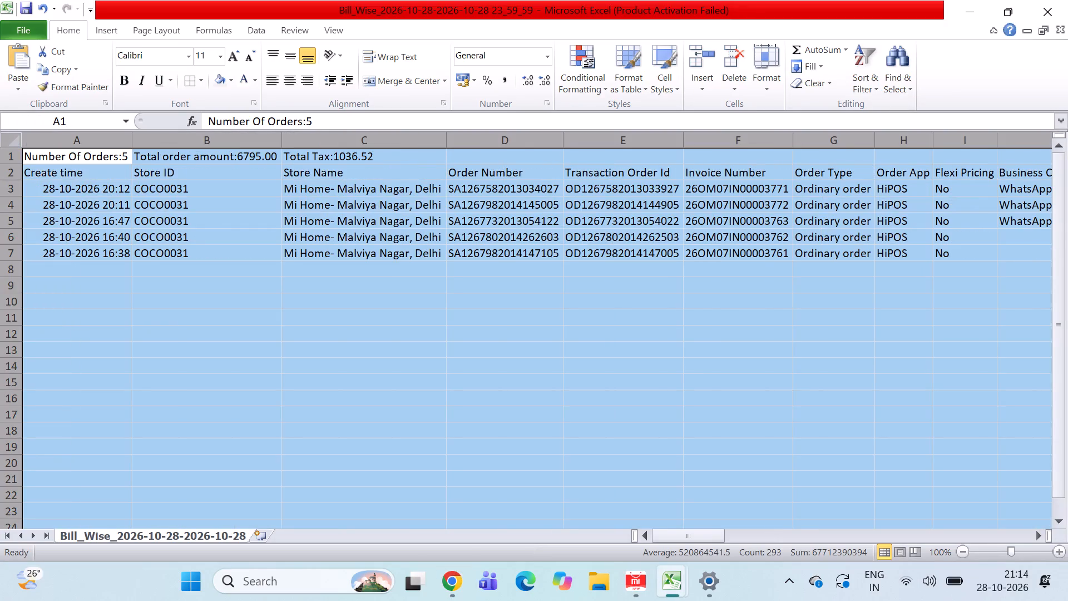
# Copy all order rows without the headers, from Create time through Promo Code Amount (A3:BE7).
pyautogui.click(53, 185)
pyautogui.hotkey('ctrl', 'shift', 'Down')
pyautogui.hotkey('shift', 'Right')
pyautogui.hotkey('shift', 'Right')
pyautogui.hotkey('shift', 'Right')
pyautogui.hotkey('shift', 'Right')
pyautogui.hotkey('shift', 'Right')
pyautogui.hotkey('shift', 'Right')
pyautogui.hotkey('shift', 'Right')
pyautogui.hotkey('shift', 'Right')
pyautogui.hotkey('shift', 'Right')
pyautogui.hotkey('shift', 'Right')
pyautogui.hotkey('shift', 'Right')
pyautogui.hotkey('shift', 'Right')
pyautogui.hotkey('shift', 'Right')
pyautogui.hotkey('shift', 'Right')
pyautogui.hotkey('shift', 'Right')
pyautogui.hotkey('shift', 'Right')
pyautogui.hotkey('shift', 'Right')
pyautogui.hotkey('shift', 'Right')
pyautogui.hotkey('shift', 'Right')
pyautogui.hotkey('shift', 'Right')
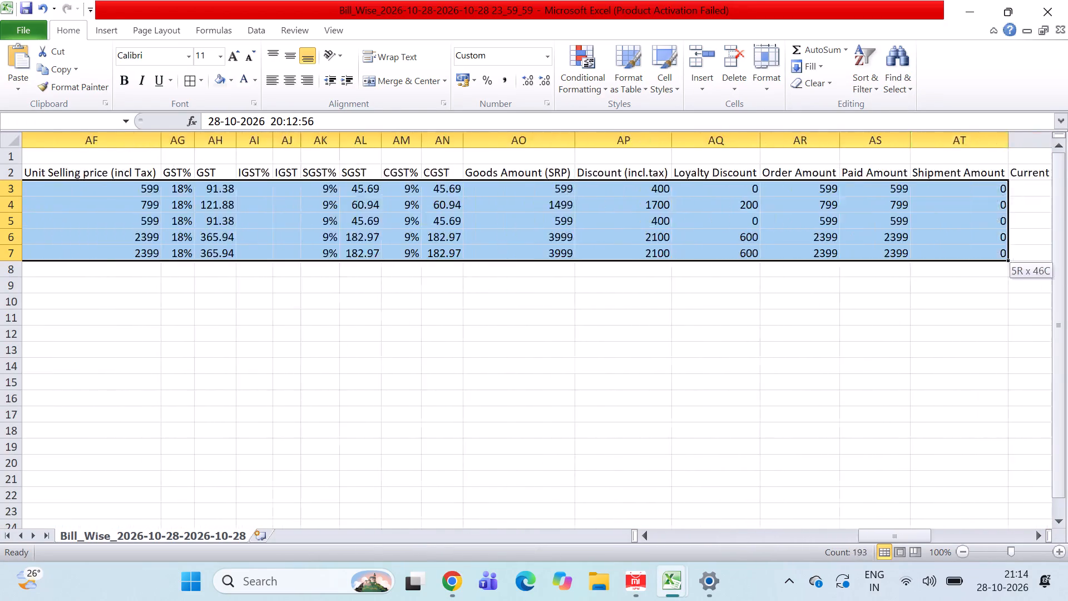
pyautogui.hotkey('shift', 'Left')
pyautogui.hotkey('shift', 'Left')
pyautogui.hotkey('shift', 'Left')
pyautogui.hotkey('shift', 'Left')
pyautogui.hotkey('shift', 'Left')
pyautogui.hotkey('shift', 'Left')
pyautogui.hotkey('shift', 'Left')
pyautogui.hotkey('shift', 'Left')
pyautogui.hotkey('shift', 'Left')
pyautogui.hotkey('shift', 'Left')
pyautogui.hotkey('shift', 'Left')
pyautogui.hotkey('shift', 'Right')
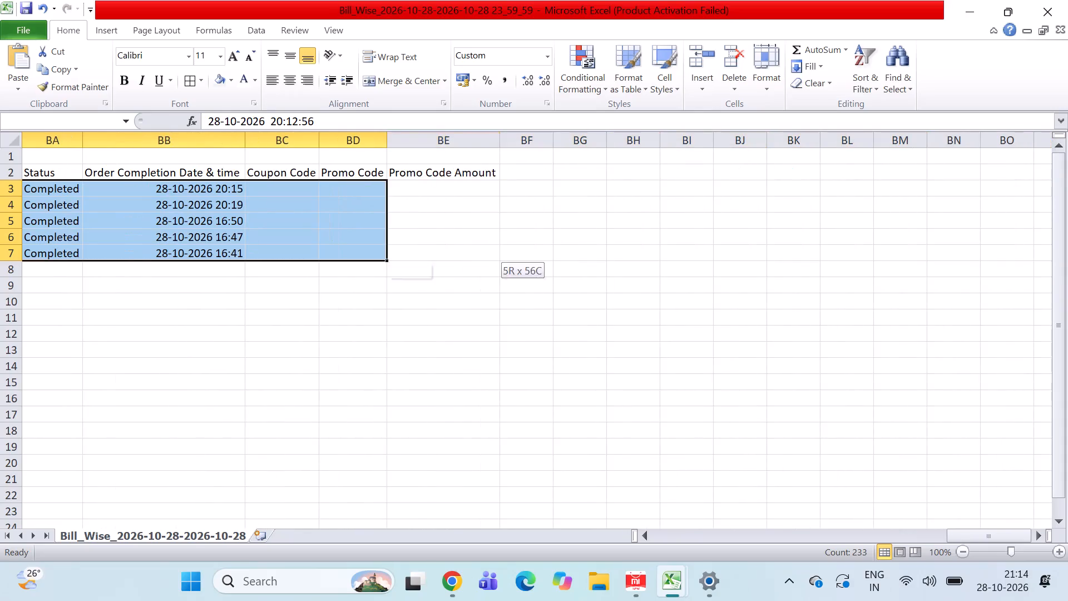
pyautogui.hotkey('shift', 'Right')
pyautogui.hotkey('shift', 'Left')
pyautogui.hotkey('ctrl', 'c')
pyautogui.hscroll(3, 377, 289)
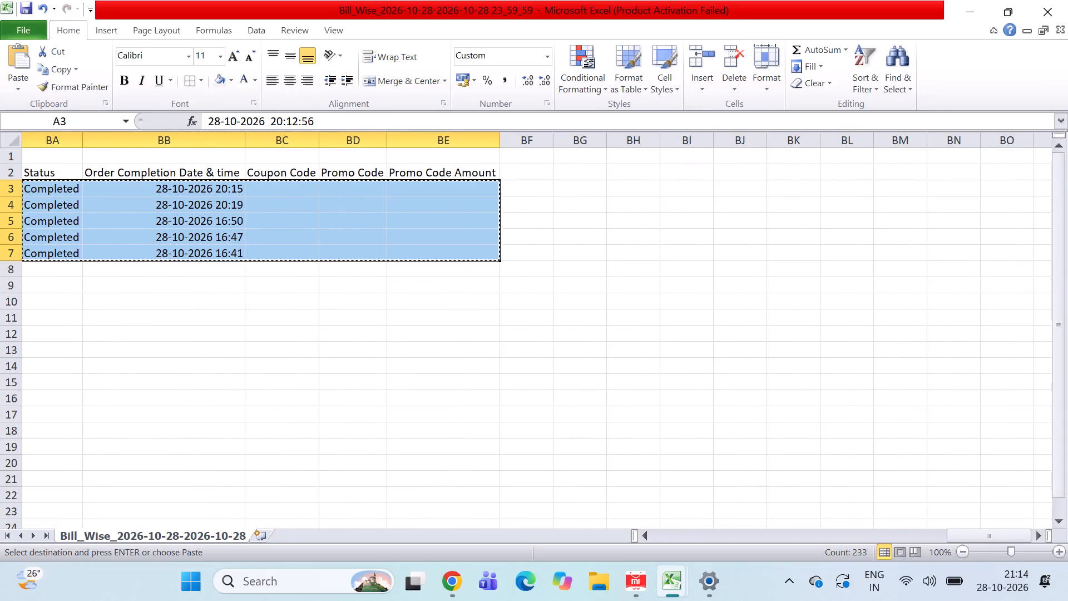
pyautogui.hscroll(13, 377, 289)
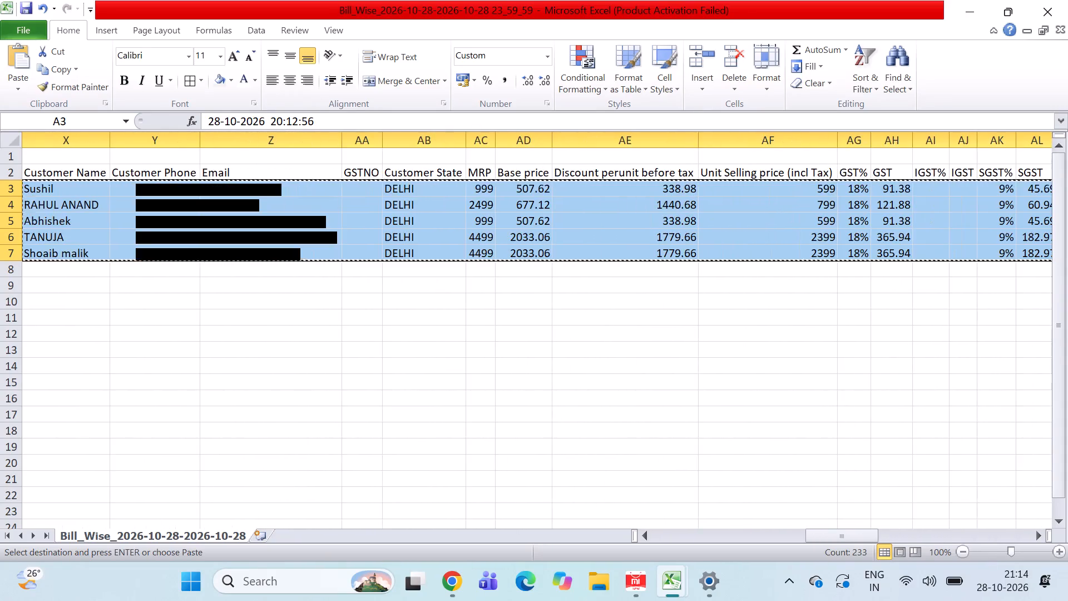
pyautogui.hscroll(8, 377, 289)
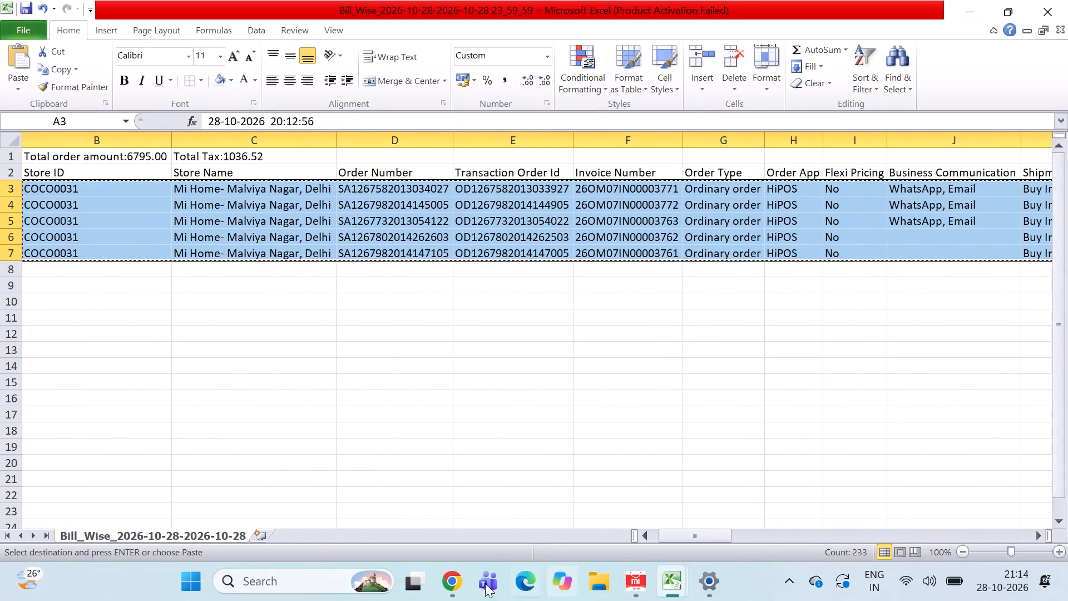
# Switch to Chrome and paste the copied orders into the Bill wise Sale Paste sheet starting at cell A266.
pyautogui.click(453, 580)
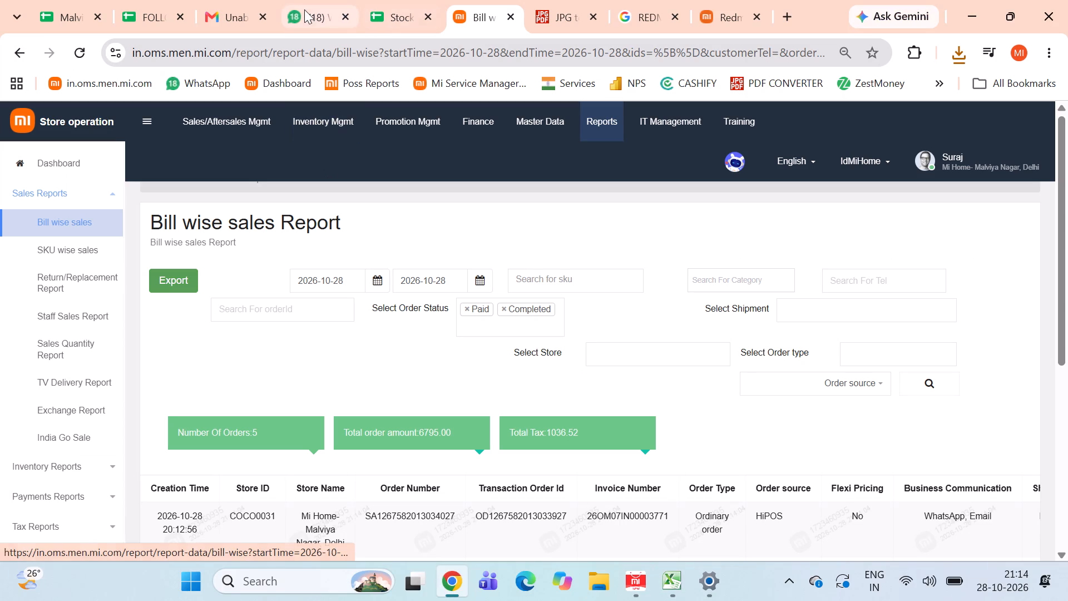
pyautogui.click(63, 17)
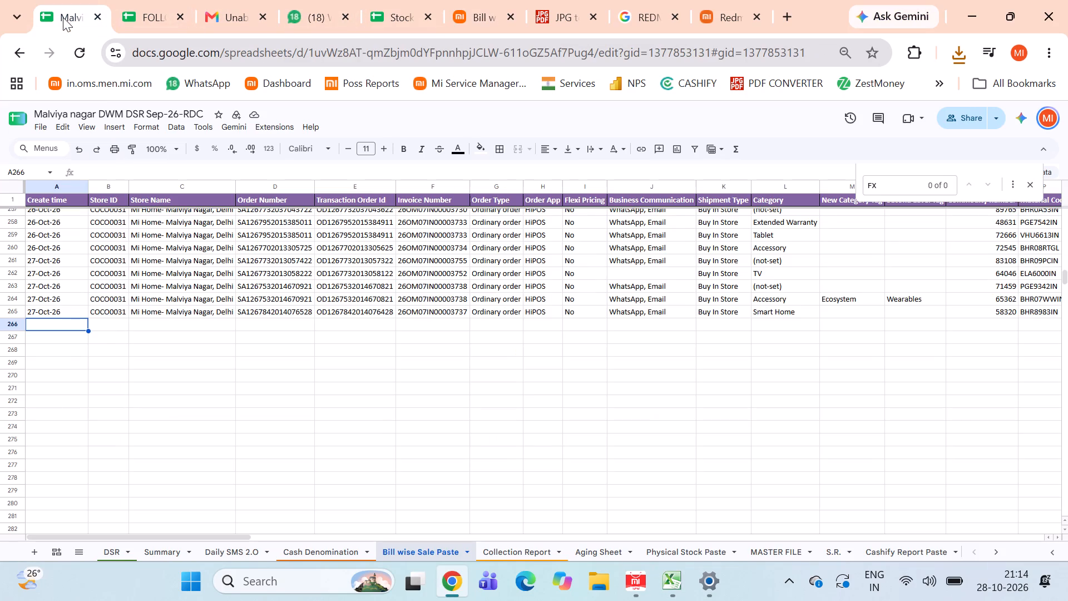
pyautogui.hotkey('ctrl', 'v')
pyautogui.press('Right')
pyautogui.press('Left')
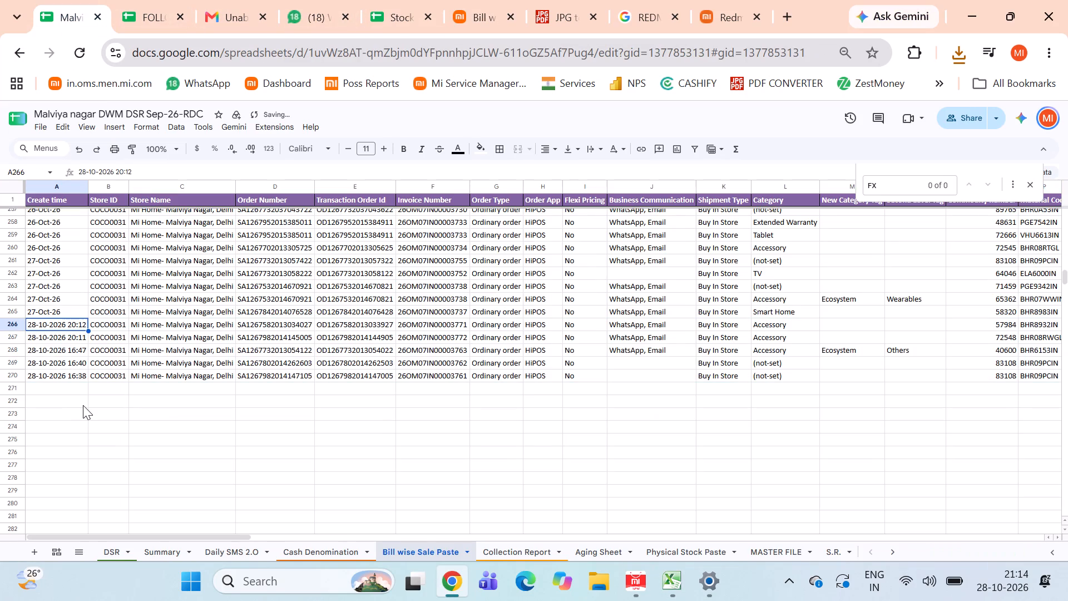
# Set the Create time of the newly pasted rows, A266 to A270, to 28-Oct-26 in the existing date format.
pyautogui.hotkey('ctrl', 'd')
pyautogui.doubleClick(43, 326)
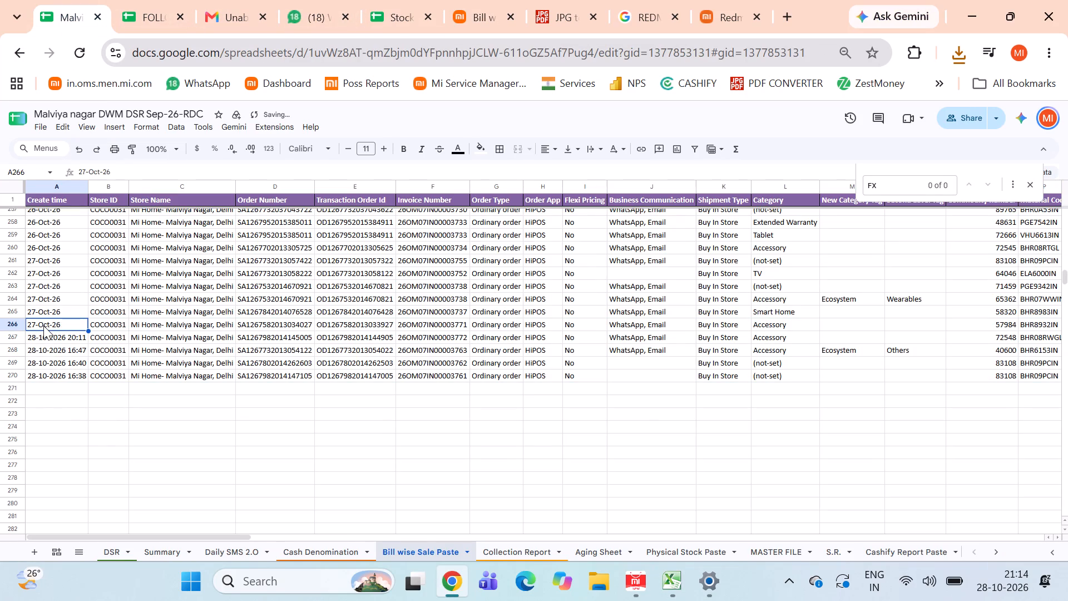
pyautogui.click(48, 437)
pyautogui.hotkey('ctrl', 'shift', 'Down')
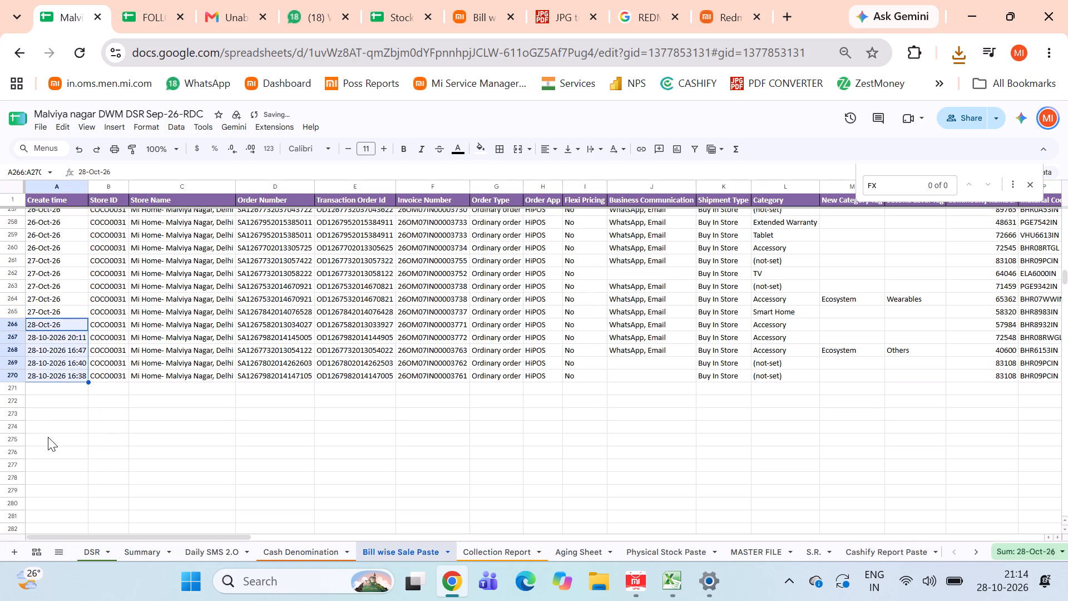
pyautogui.hotkey('ctrl', 'd')
pyautogui.press('Right')
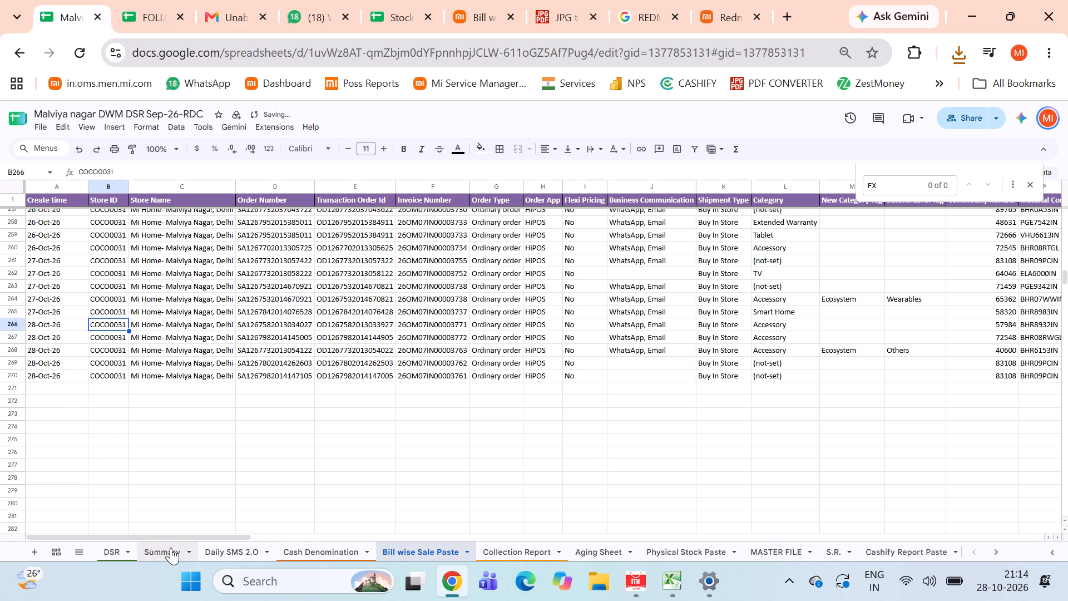
# Switch the spreadsheet to its Collection Report sheet, and open the portal's Collection Report under Payments Reports.
pyautogui.click(498, 552)
pyautogui.click(484, 11)
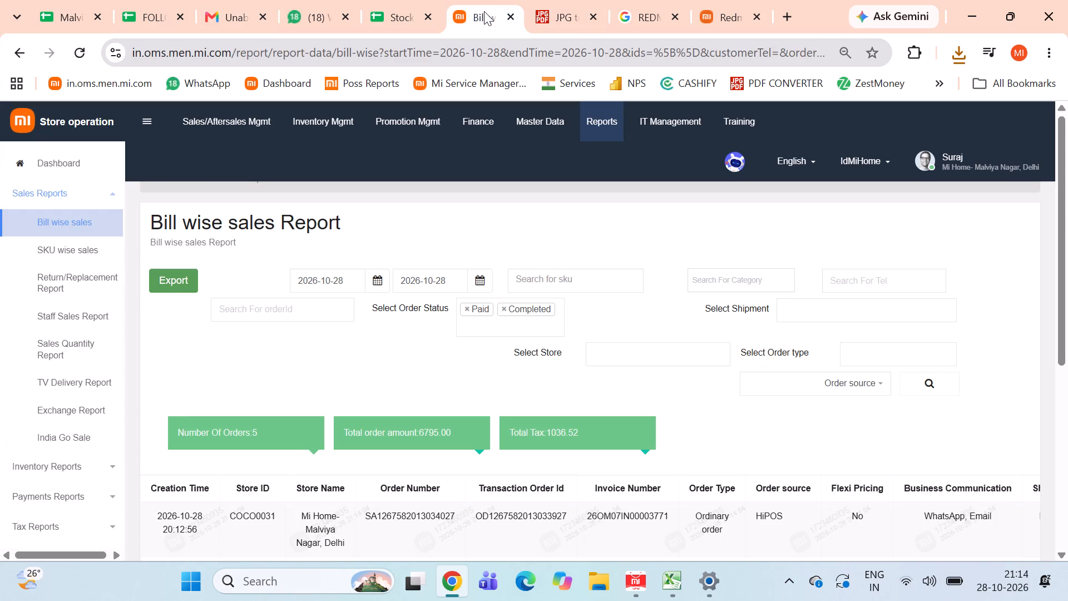
pyautogui.click(112, 492)
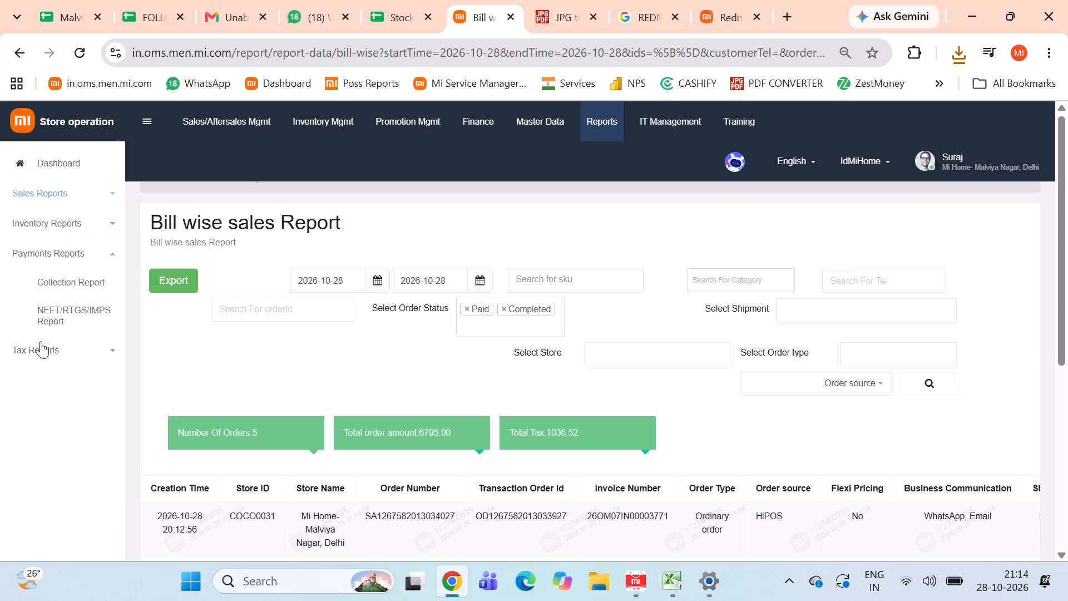
pyautogui.click(57, 276)
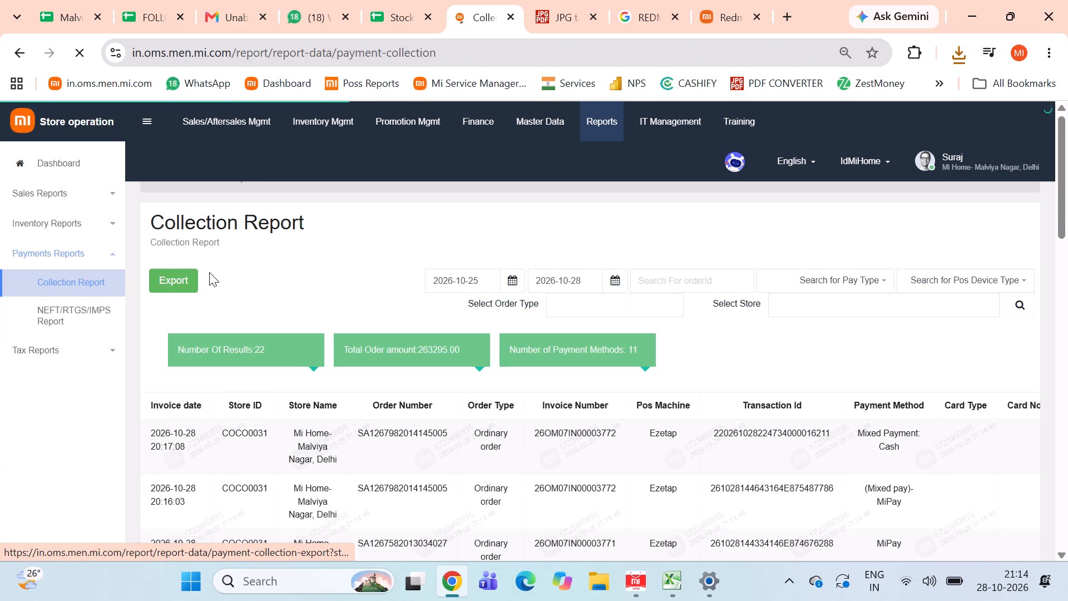
# Export the Collection Report for 2026-10-25 to 2026-10-28 and open the downloaded CSV in Excel.
pyautogui.click(164, 278)
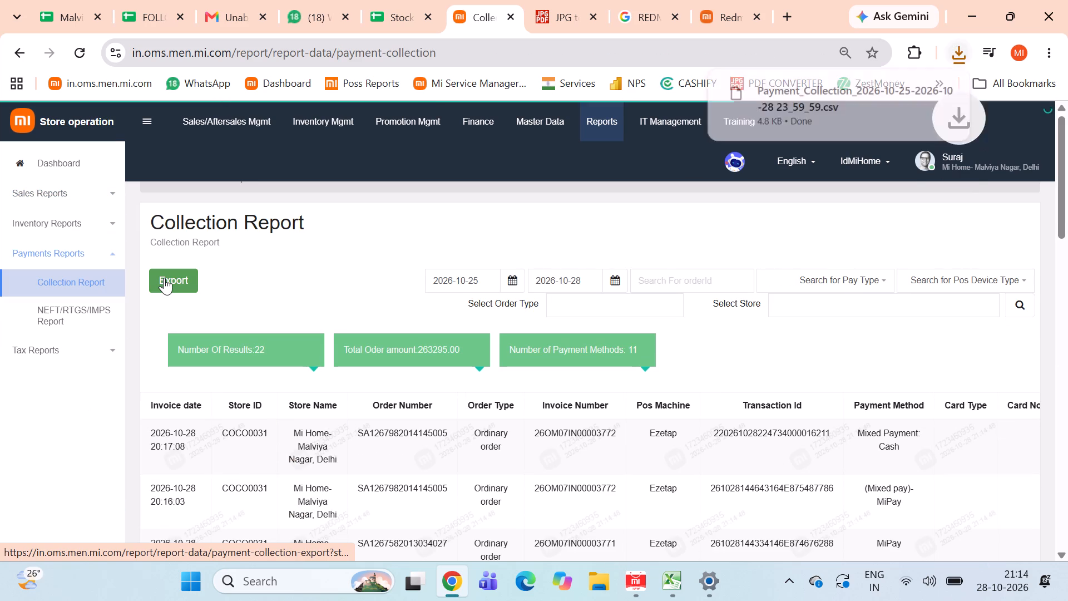
pyautogui.doubleClick(857, 126)
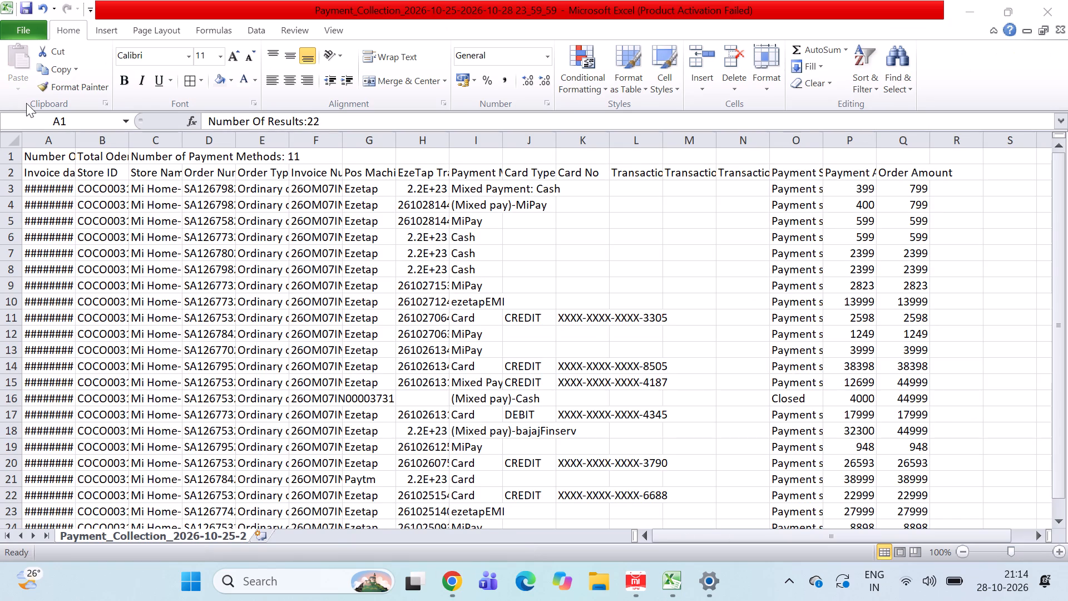
# Auto-fit all column widths in the payment collection CSV.
pyautogui.click(9, 140)
pyautogui.click(9, 140)
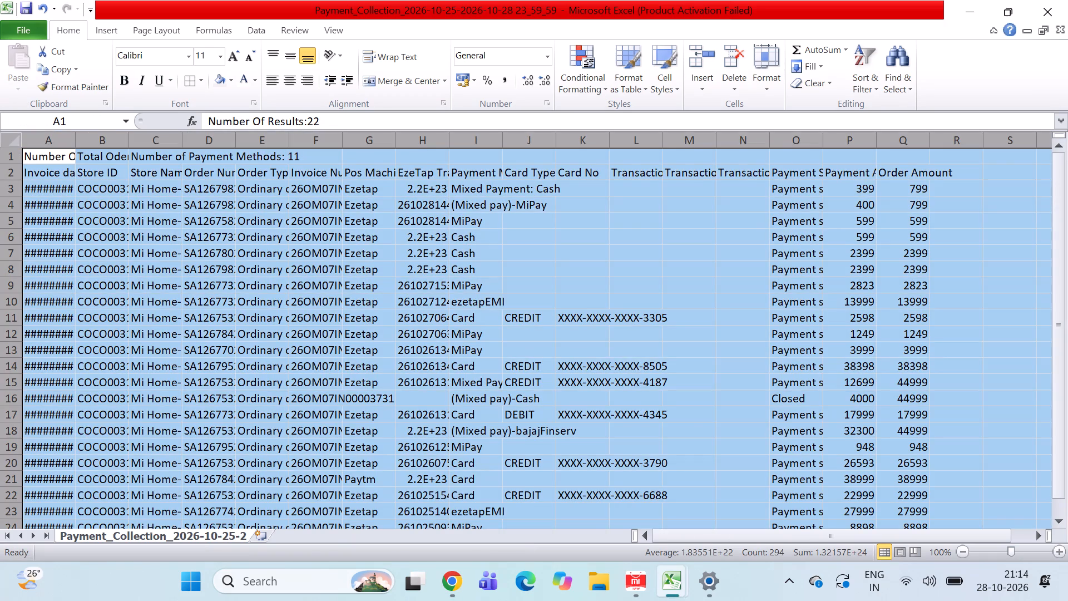
pyautogui.doubleClick(73, 139)
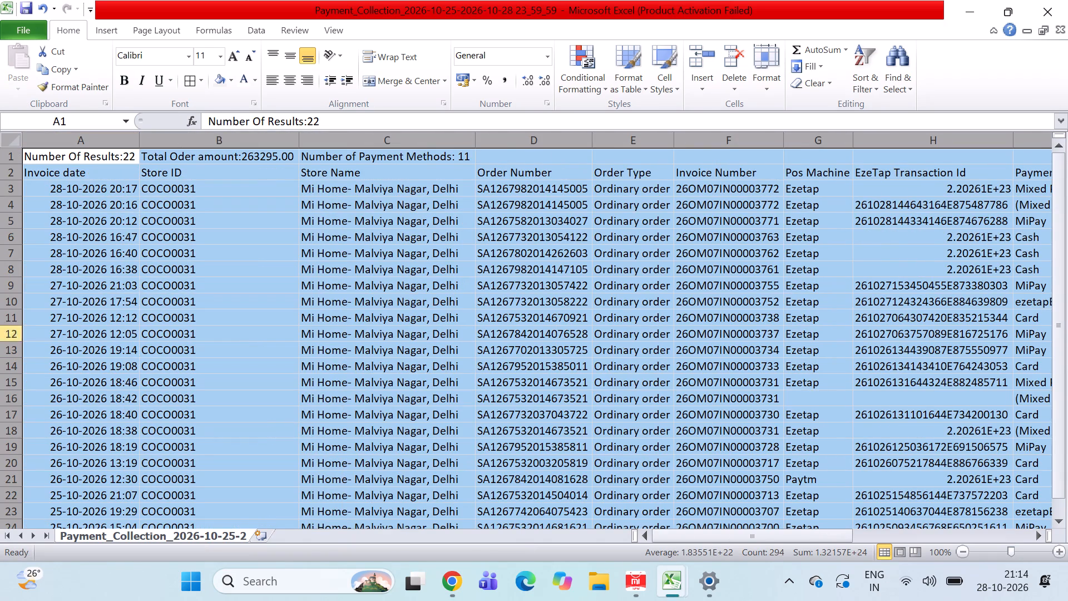
# Delete all payment collection rows dated before 28-10-2026, from row 9 downward.
pyautogui.click(0, 281)
pyautogui.click(0, 284)
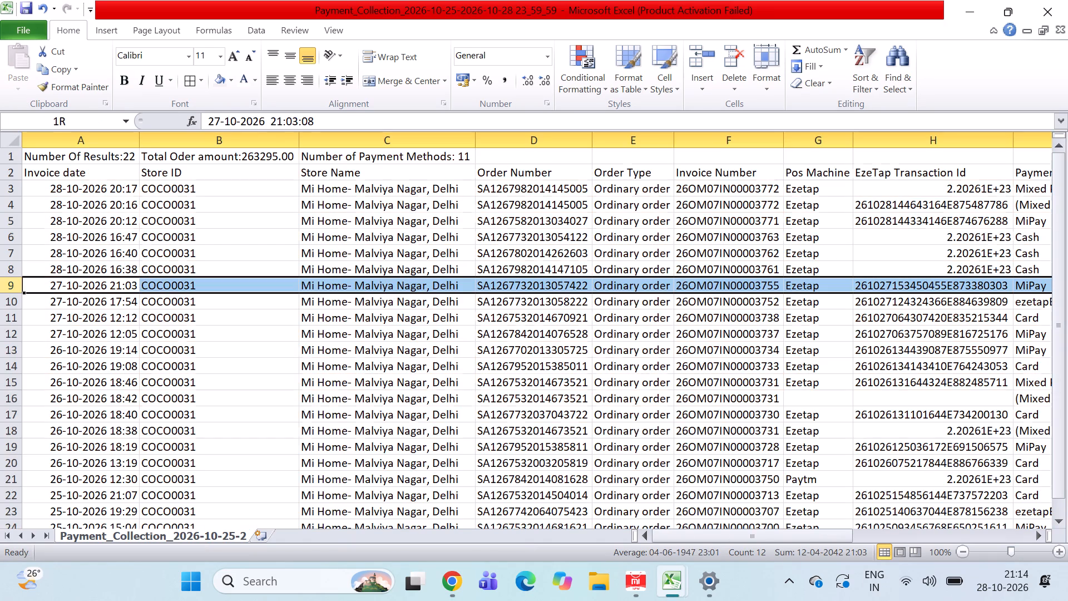
pyautogui.hotkey('ctrl', 'shift', 'Down')
pyautogui.hotkey('ctrl', '-')
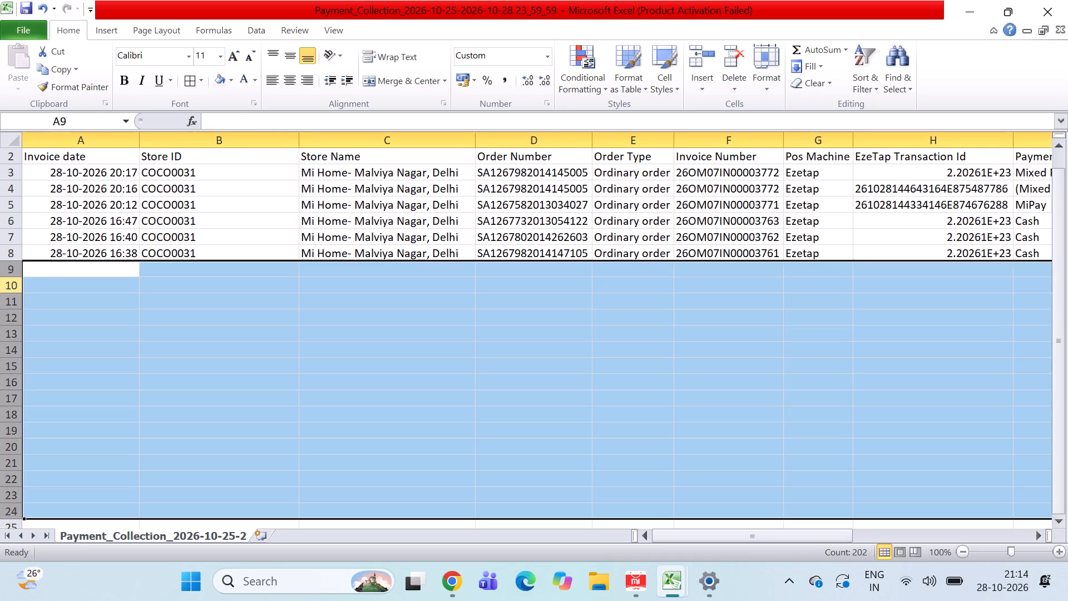
# Shorten the Payment Method in cell I3 to Cash, removing the mixed payment wording.
pyautogui.press('Up')
pyautogui.press('Up')
pyautogui.press('Up')
pyautogui.press('Up')
pyautogui.press('Up')
pyautogui.press('Up')
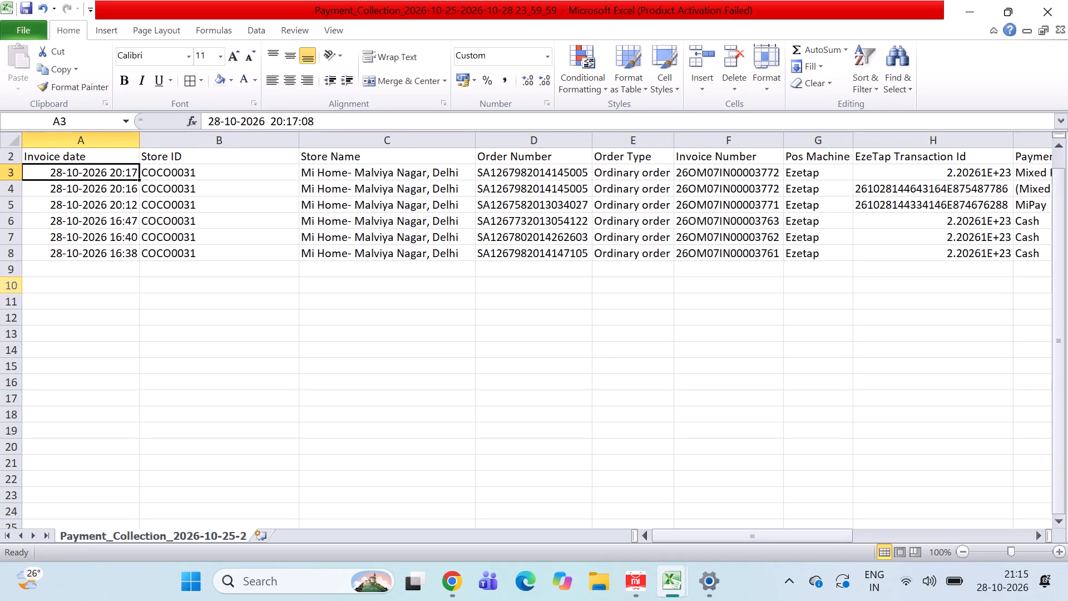
pyautogui.press('Right')
pyautogui.press('Right')
pyautogui.press('Right')
pyautogui.press('Right')
pyautogui.press('Right')
pyautogui.press('Right')
pyautogui.press('Right')
pyautogui.press('Right')
pyautogui.press('Right')
pyautogui.press('Right')
pyautogui.press('Right')
pyautogui.press('Right')
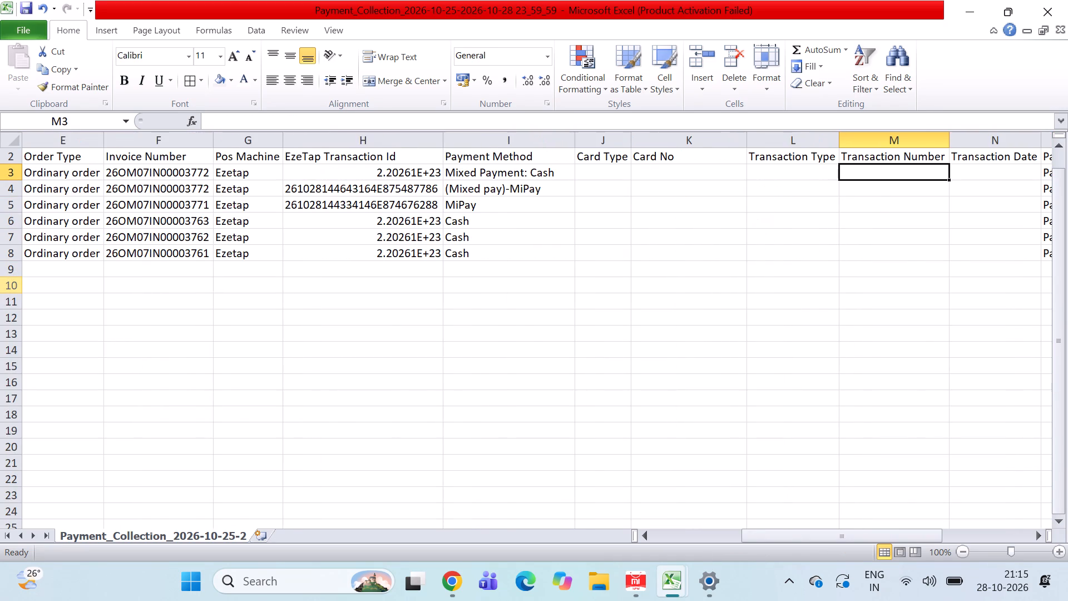
pyautogui.doubleClick(534, 173)
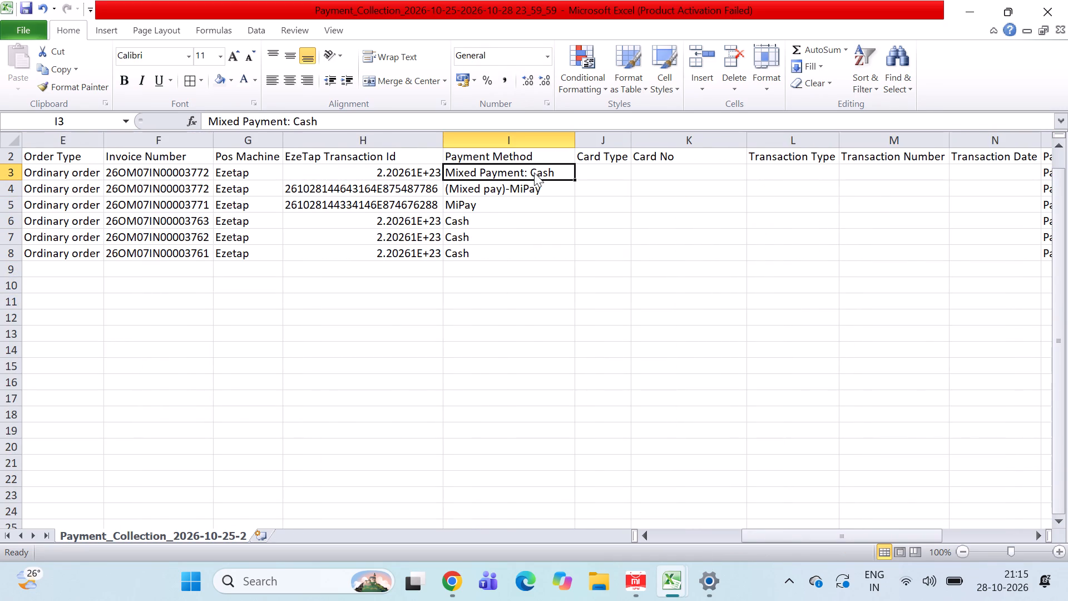
pyautogui.press('Left')
pyautogui.press('BackSpace')
pyautogui.press('BackSpace')
pyautogui.press('BackSpace')
pyautogui.press('BackSpace')
pyautogui.press('BackSpace')
pyautogui.press('BackSpace')
pyautogui.press('BackSpace')
pyautogui.press('BackSpace')
pyautogui.press('BackSpace')
pyautogui.press('BackSpace')
pyautogui.press('BackSpace')
pyautogui.press('BackSpace')
pyautogui.press('BackSpace')
pyautogui.press('BackSpace')
pyautogui.press('BackSpace')
pyautogui.press('BackSpace')
pyautogui.press('BackSpace')
pyautogui.press('BackSpace')
pyautogui.press('BackSpace')
pyautogui.press('BackSpace')
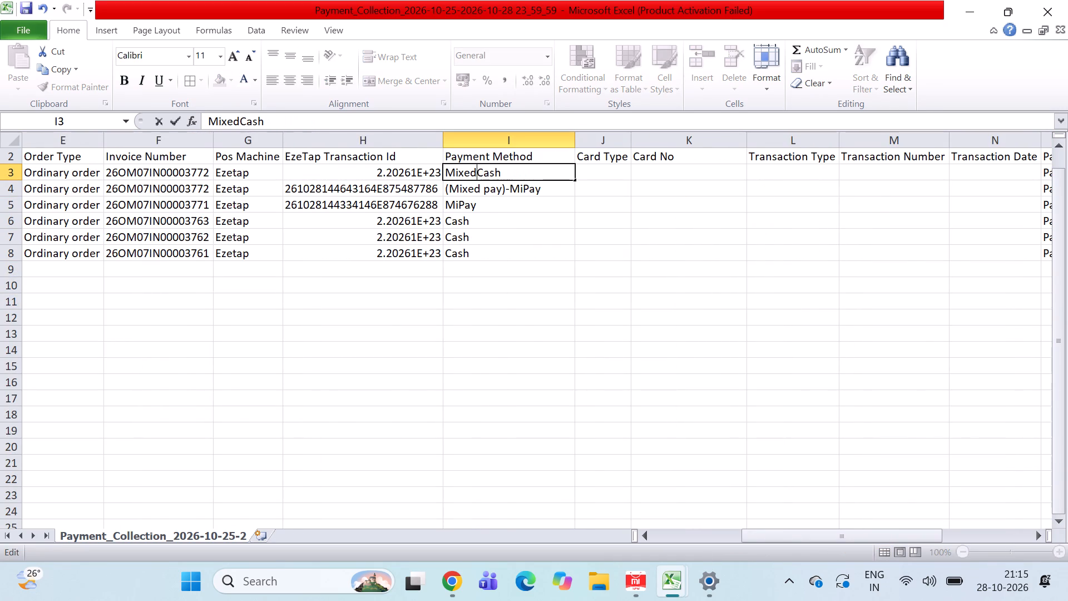
pyautogui.press('Return')
# Shorten the Payment Method in cell I4 to MiPay, removing the mixed pay wording.
pyautogui.doubleClick(514, 189)
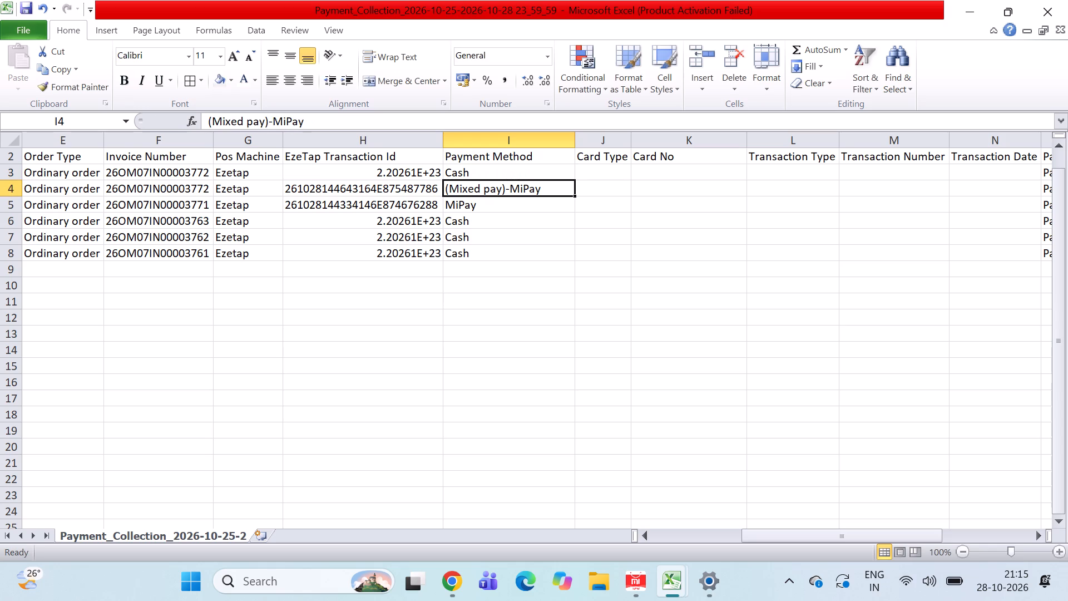
pyautogui.press('BackSpace')
pyautogui.press('BackSpace')
pyautogui.press('BackSpace')
pyautogui.press('BackSpace')
pyautogui.press('BackSpace')
pyautogui.press('BackSpace')
pyautogui.press('BackSpace')
pyautogui.press('BackSpace')
pyautogui.press('BackSpace')
pyautogui.press('BackSpace')
pyautogui.press('BackSpace')
pyautogui.press('BackSpace')
pyautogui.press('BackSpace')
pyautogui.press('BackSpace')
pyautogui.press('BackSpace')
pyautogui.press('BackSpace')
pyautogui.press('BackSpace')
pyautogui.press('BackSpace')
pyautogui.press('BackSpace')
pyautogui.press('BackSpace')
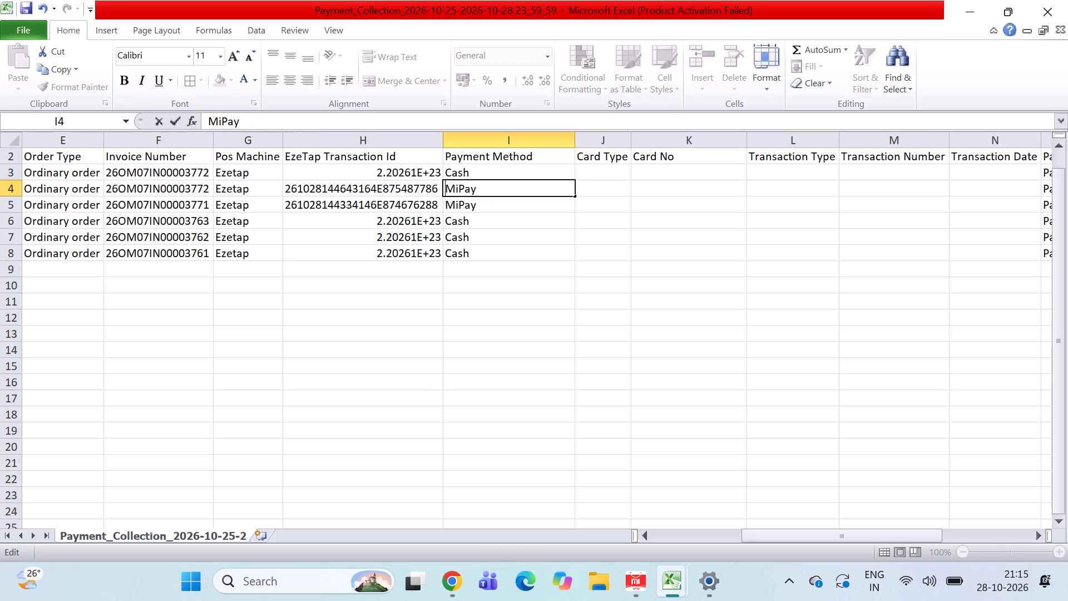
pyautogui.press('Return')
# Copy the 28-10-2026 payment rows, A3 to Q8, from Invoice date through Order Amount and without the headers.
pyautogui.hotkey('ctrl', 'Left')
pyautogui.hotkey('ctrl', 'Left')
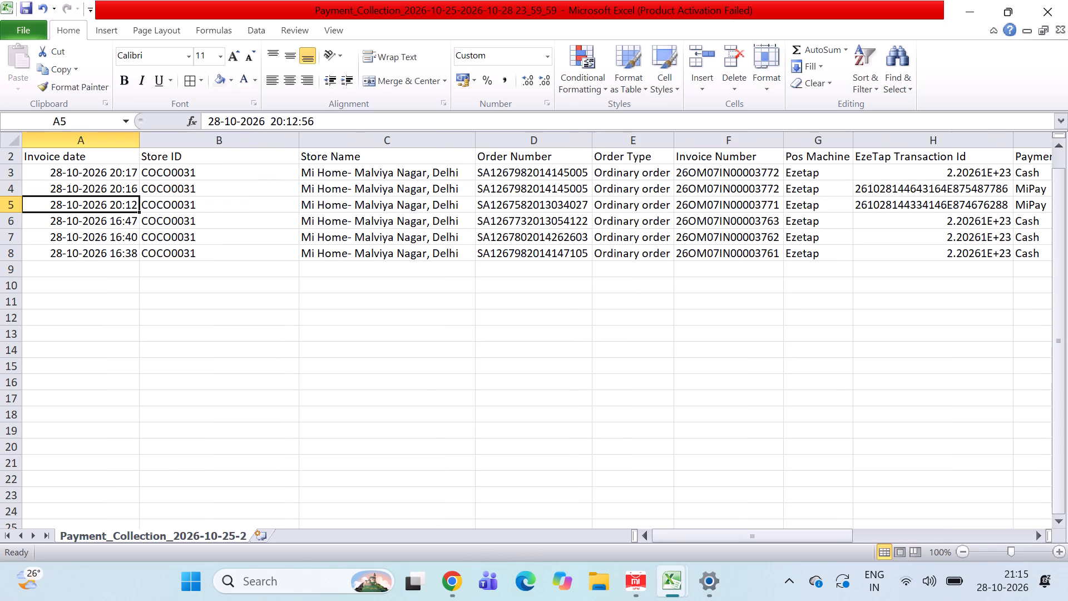
pyautogui.press('Up')
pyautogui.press('Up')
pyautogui.hotkey('ctrl', 'shift', 'Down')
pyautogui.hotkey('shift', 'Right')
pyautogui.hotkey('shift', 'Right')
pyautogui.hotkey('shift', 'Right')
pyautogui.hotkey('shift', 'Right')
pyautogui.hotkey('shift', 'Right')
pyautogui.hotkey('shift', 'Right')
pyautogui.hotkey('shift', 'Right')
pyautogui.hotkey('shift', 'Right')
pyautogui.hotkey('shift', 'Right')
pyautogui.hotkey('shift', 'Right')
pyautogui.hotkey('shift', 'Right')
pyautogui.hotkey('shift', 'Right')
pyautogui.hotkey('shift', 'Right')
pyautogui.hotkey('shift', 'Right')
pyautogui.hotkey('shift', 'Right')
pyautogui.hotkey('shift', 'Right')
pyautogui.hotkey('shift', 'Right')
pyautogui.hotkey('shift', 'Right')
pyautogui.hotkey('shift', 'Right')
pyautogui.hotkey('shift', 'Right')
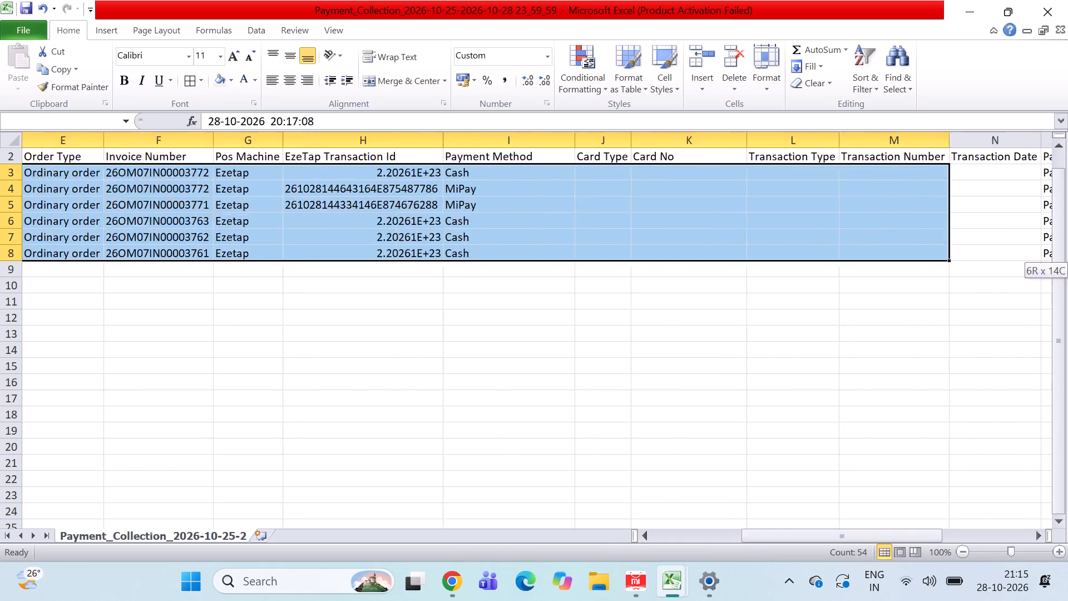
pyautogui.hotkey('shift', 'Left')
pyautogui.hotkey('shift', 'Left')
pyautogui.hotkey('shift', 'Left')
pyautogui.hotkey('shift', 'Left')
pyautogui.hotkey('shift', 'Left')
pyautogui.hotkey('shift', 'Left')
pyautogui.hotkey('shift', 'Left')
pyautogui.hotkey('shift', 'Left')
pyautogui.hotkey('shift', 'Left')
pyautogui.hotkey('shift', 'Left')
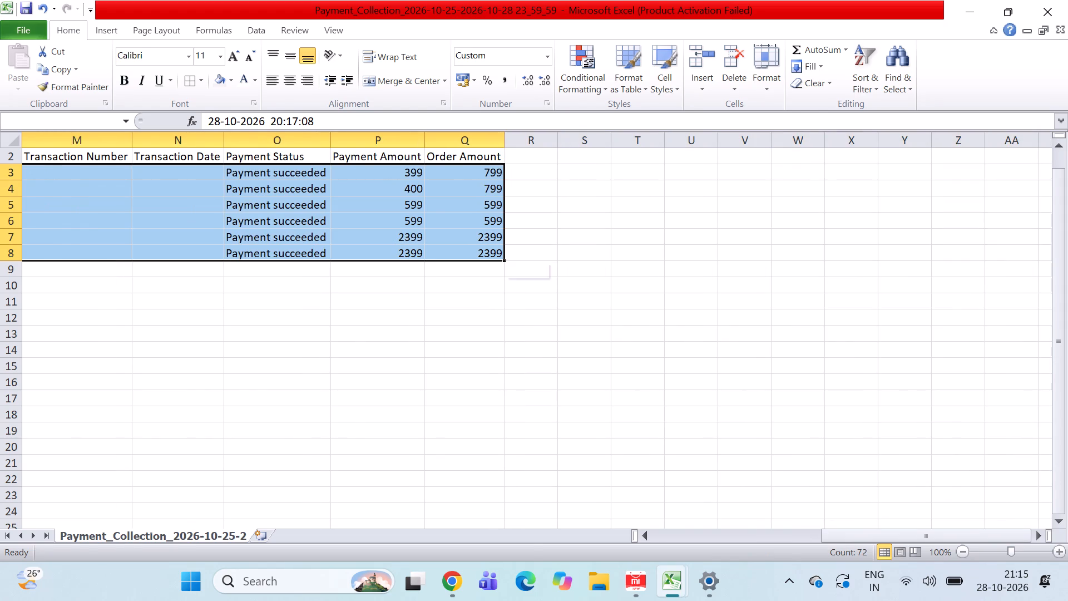
pyautogui.hotkey('ctrl', 'c')
# Switch to the DSR spreadsheet in Chrome and paste the rows into its Collection Report sheet from A238.
pyautogui.click(448, 587)
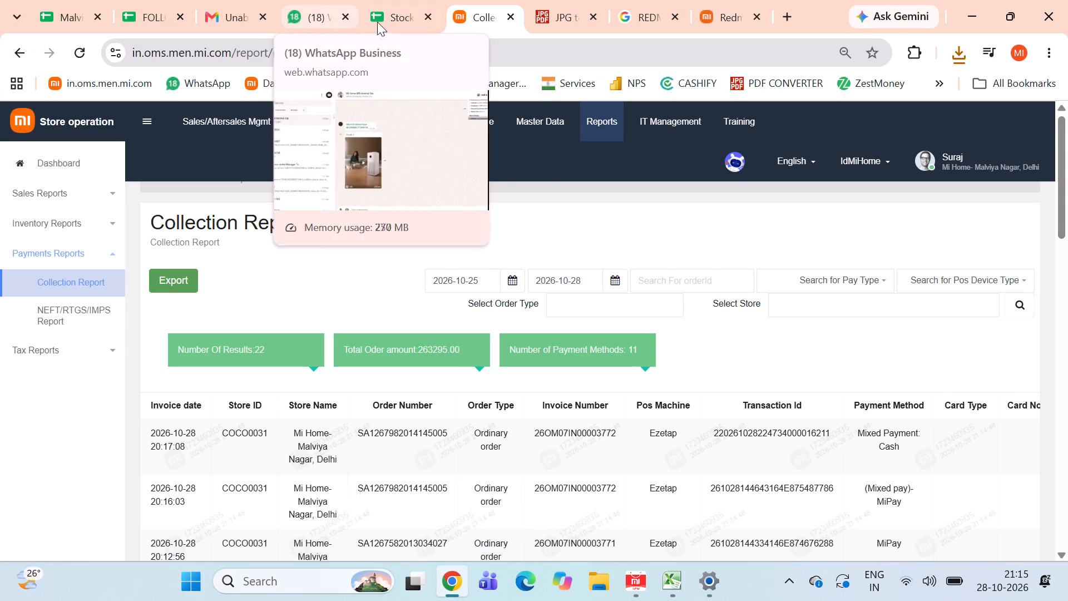
pyautogui.click(59, 16)
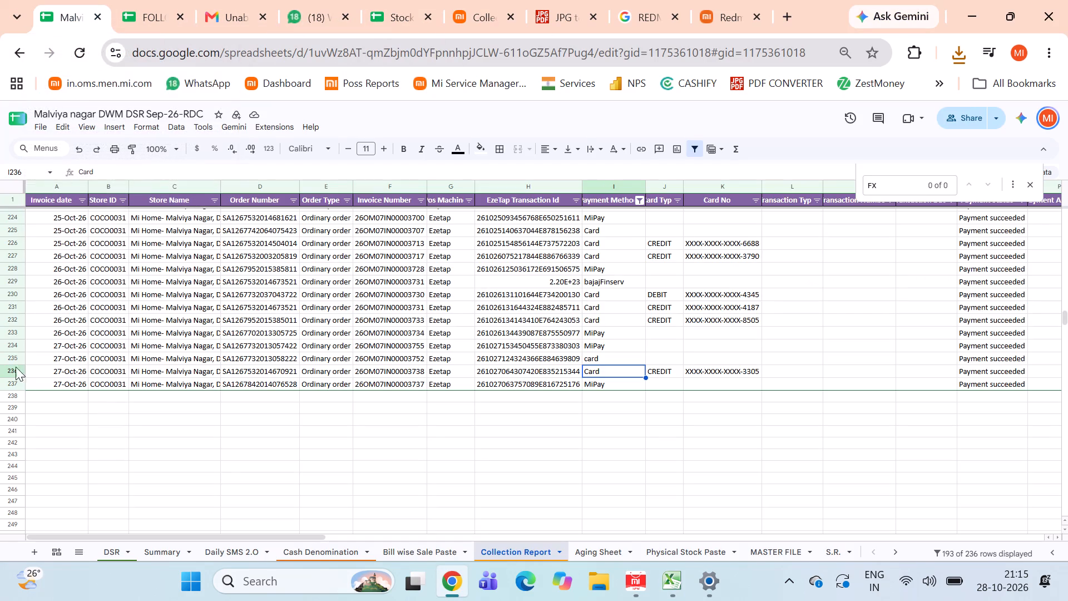
pyautogui.click(44, 401)
pyautogui.hotkey('ctrl', 'v')
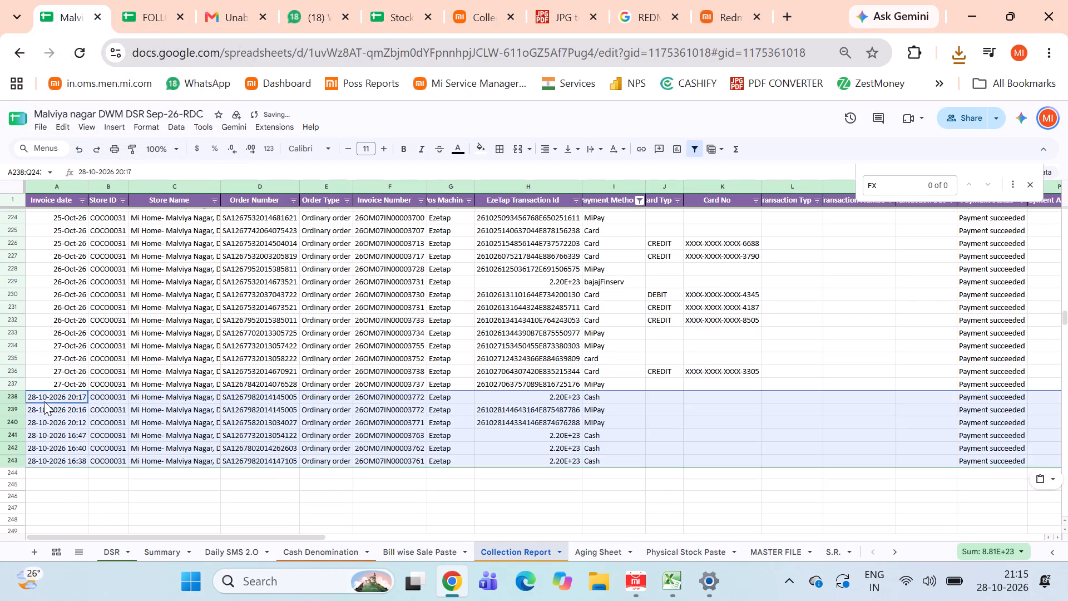
# Set the Invoice date of the newly pasted rows, A238 to A243, to 28-Oct-26 in the existing date format.
pyautogui.press('Right')
pyautogui.press('Left')
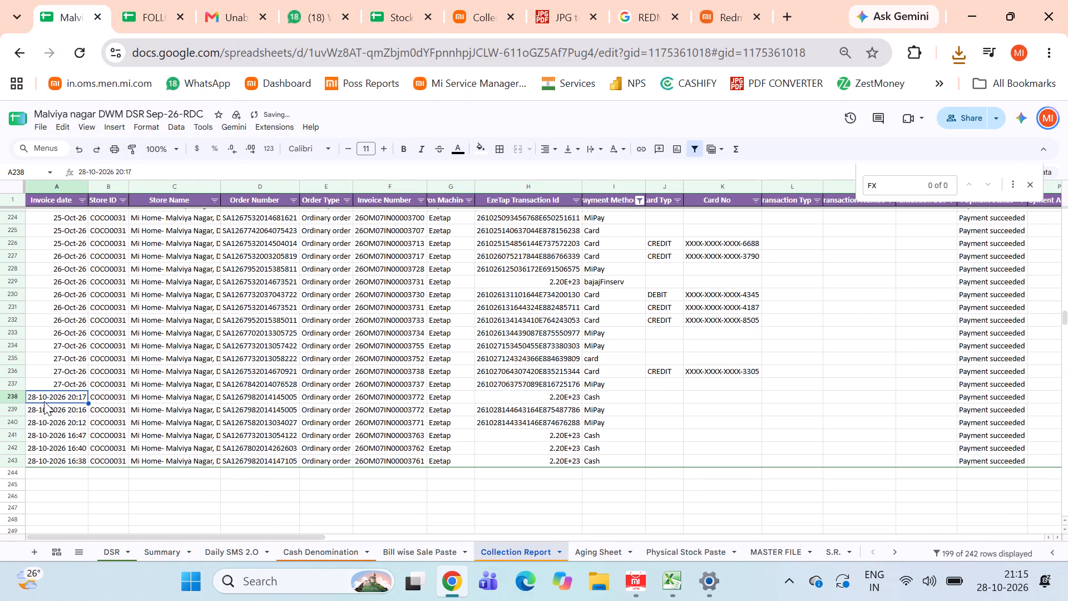
pyautogui.hotkey('ctrl', 'd')
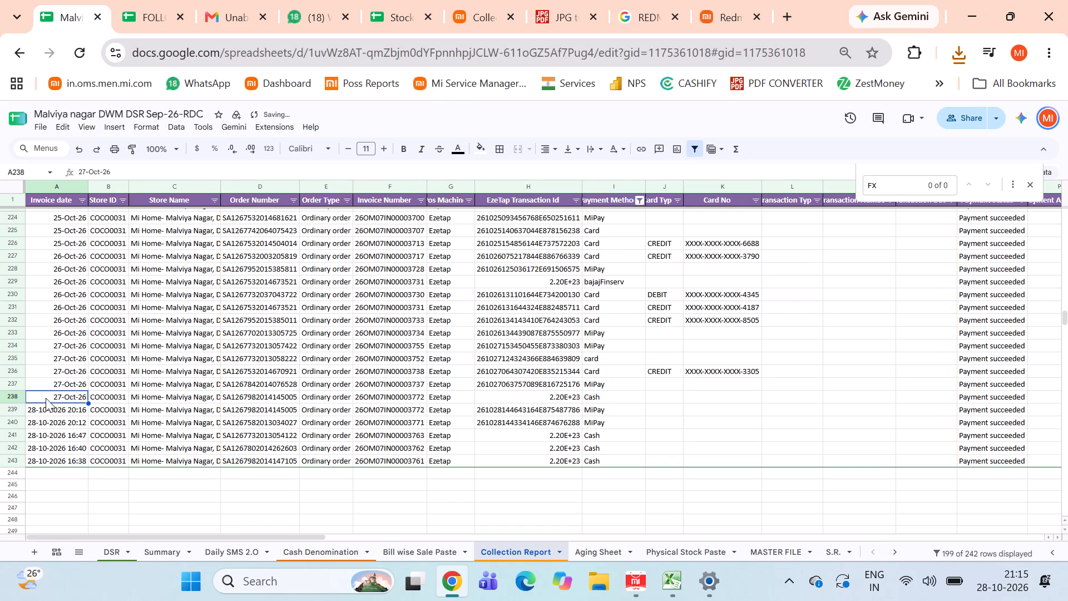
pyautogui.doubleClick(46, 398)
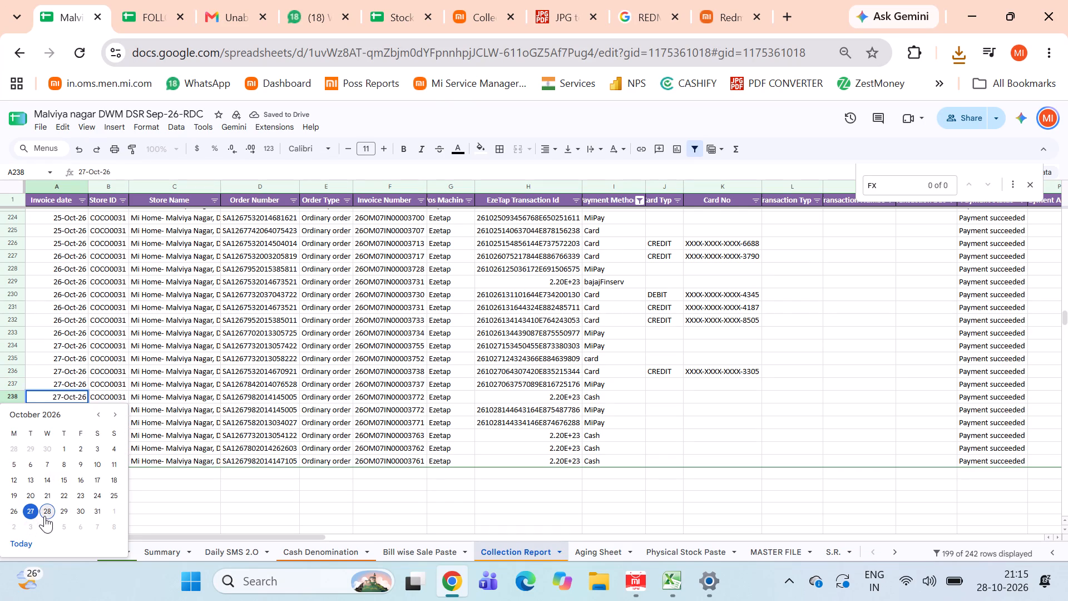
pyautogui.click(44, 516)
pyautogui.hotkey('ctrl', 'shift', 'Down')
pyautogui.hotkey('ctrl', 'd')
pyautogui.press('Right')
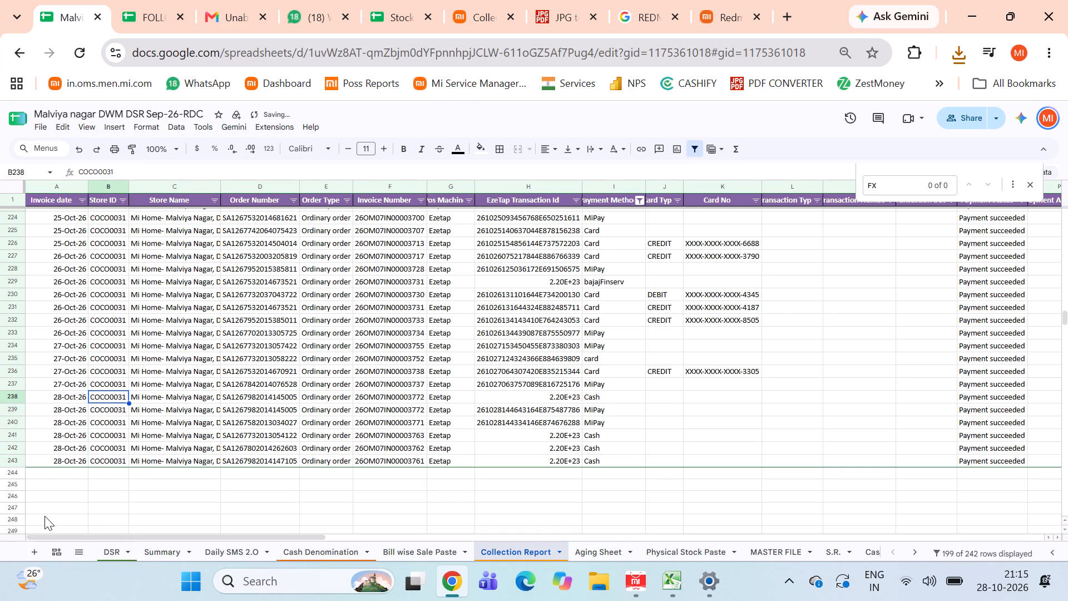
# Set the report date in cell E2 of the Daily SMS 2.O sheet to 28-Oct-2026.
pyautogui.click(217, 553)
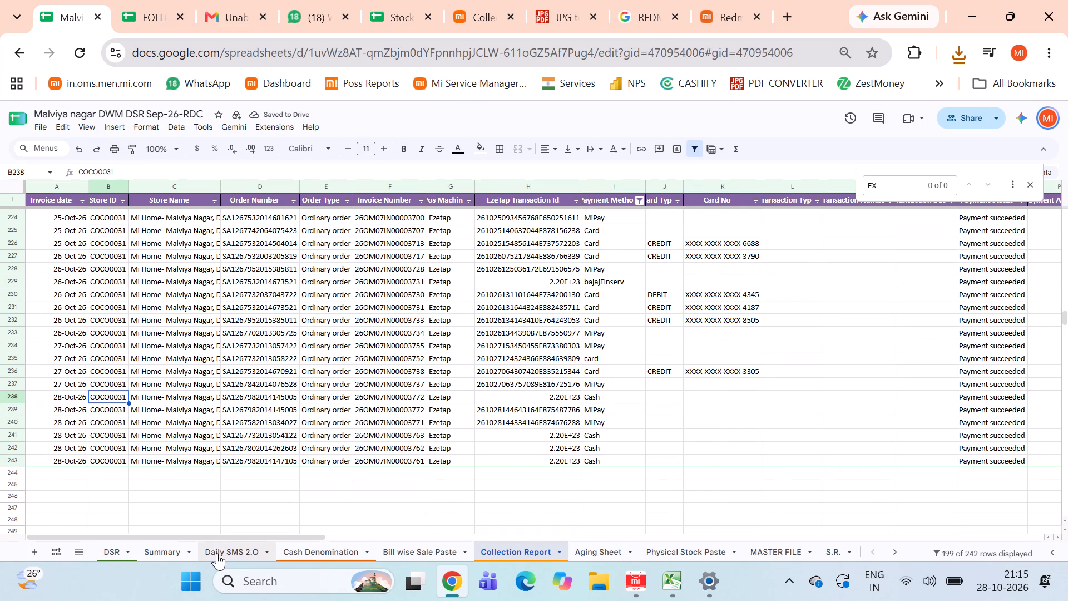
pyautogui.doubleClick(335, 224)
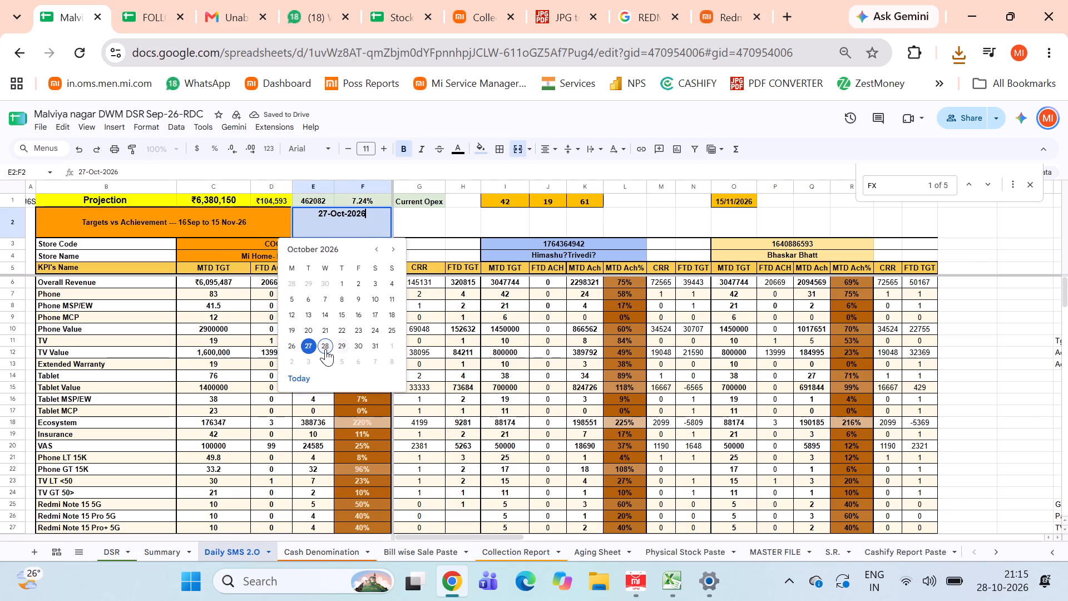
pyautogui.click(325, 347)
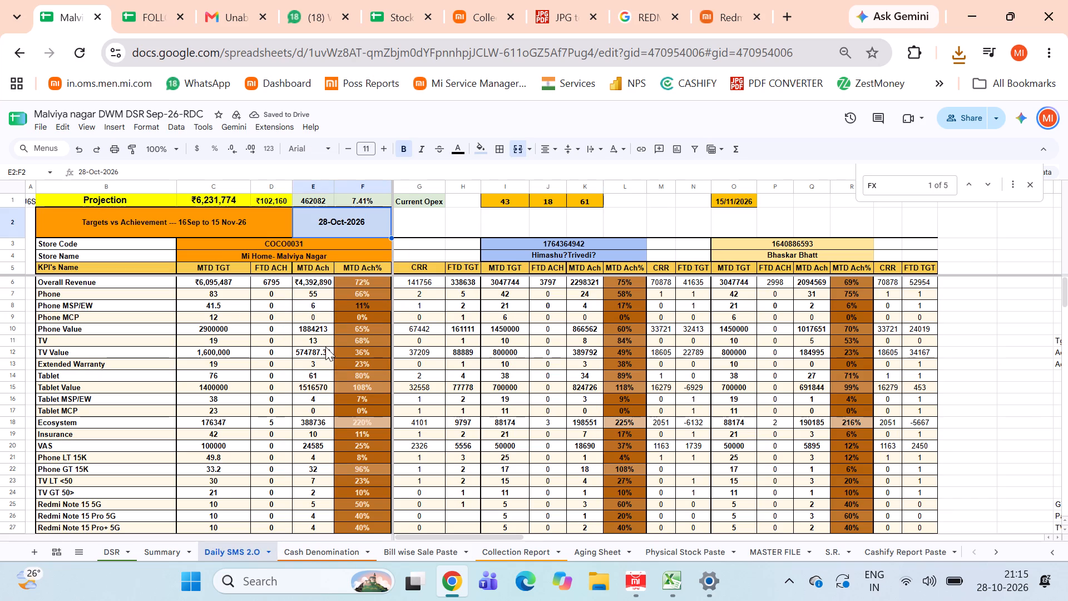
# On the Cash Denomination sheet, enter 11 notes of 500 and 3 notes of 100 for 28 Oct 2026.
pyautogui.click(325, 561)
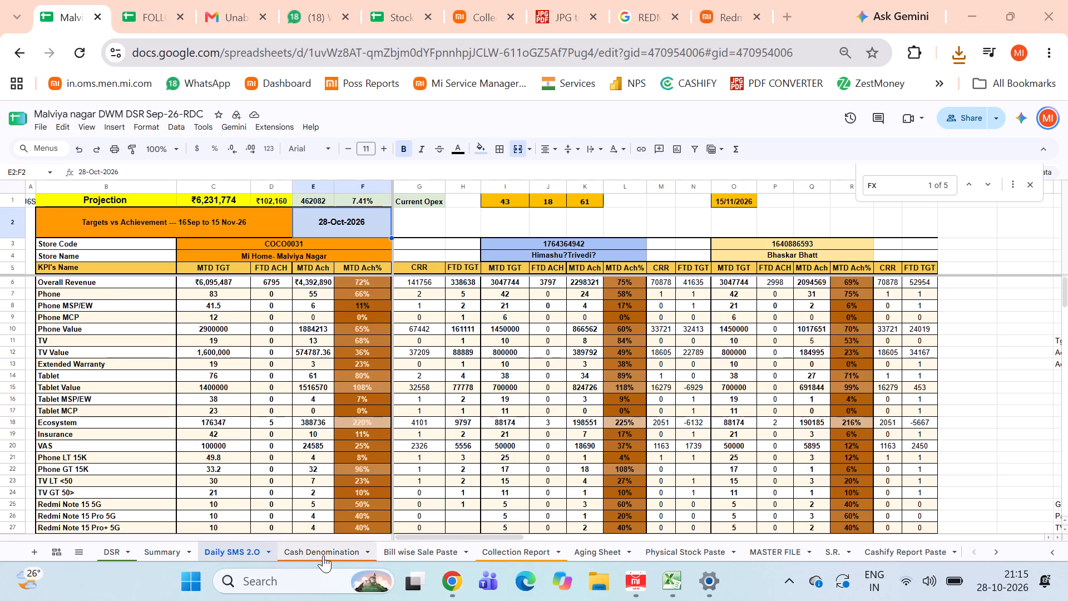
pyautogui.click(323, 555)
pyautogui.hscroll(-4, 691, 362)
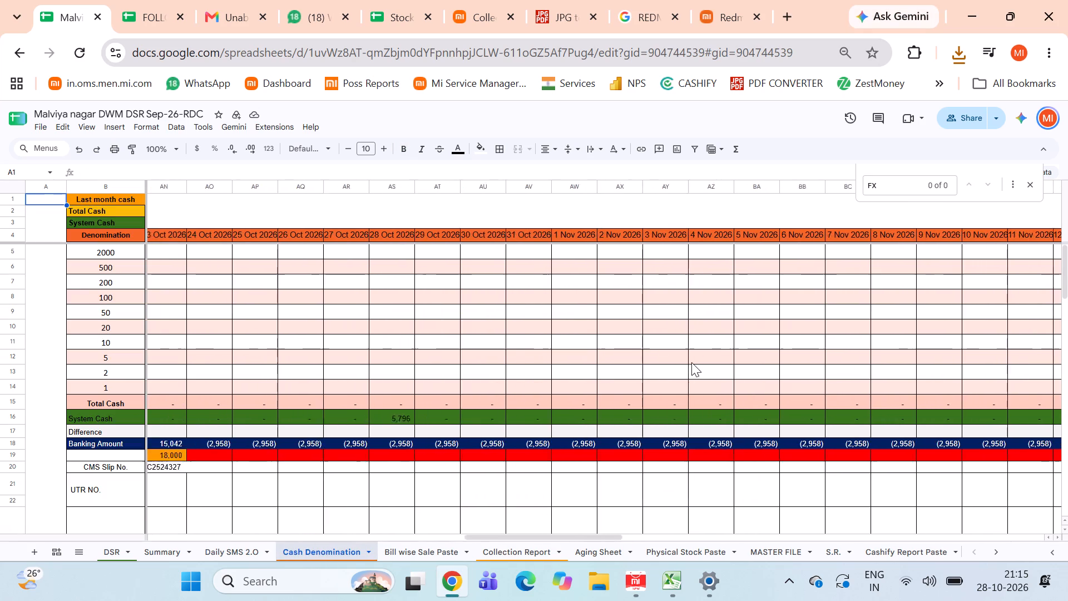
pyautogui.hscroll(5, 691, 362)
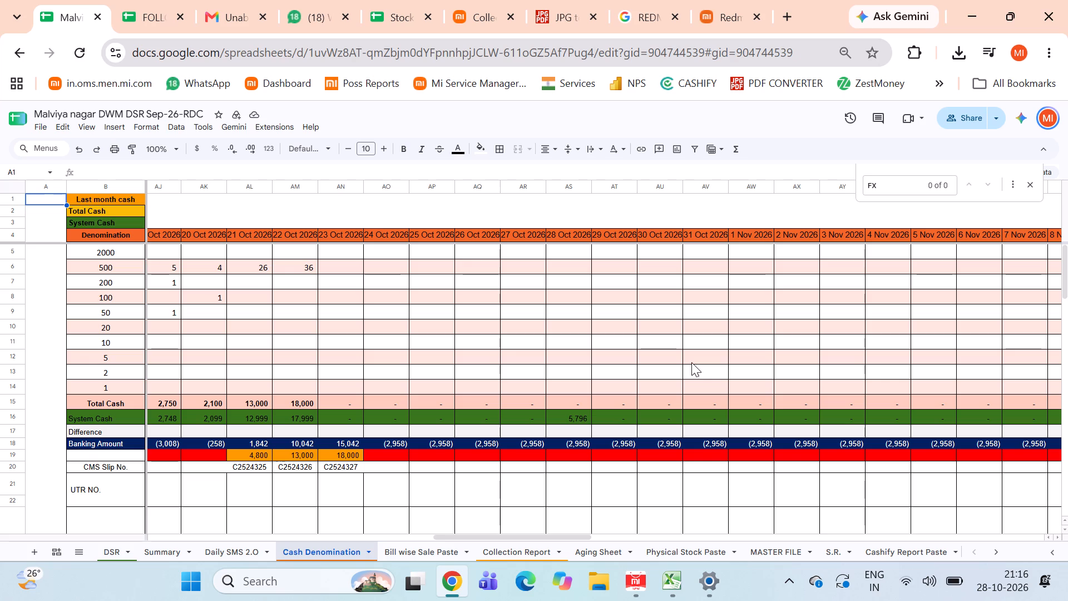
pyautogui.click(349, 265)
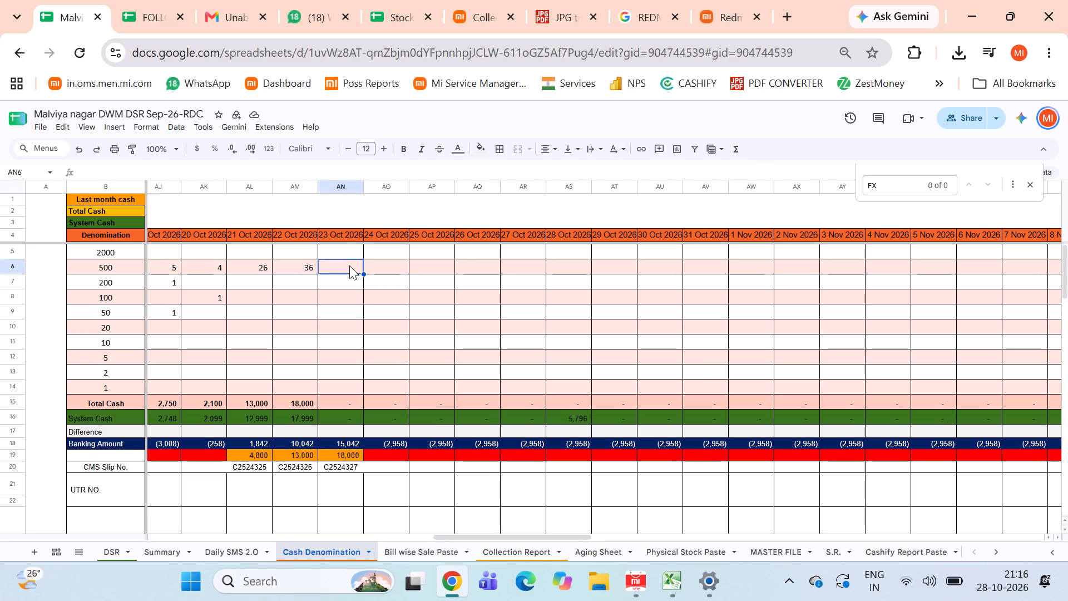
pyautogui.press('Right')
pyautogui.press('Right')
pyautogui.press('Right')
pyautogui.press('Right')
pyautogui.press('Right')
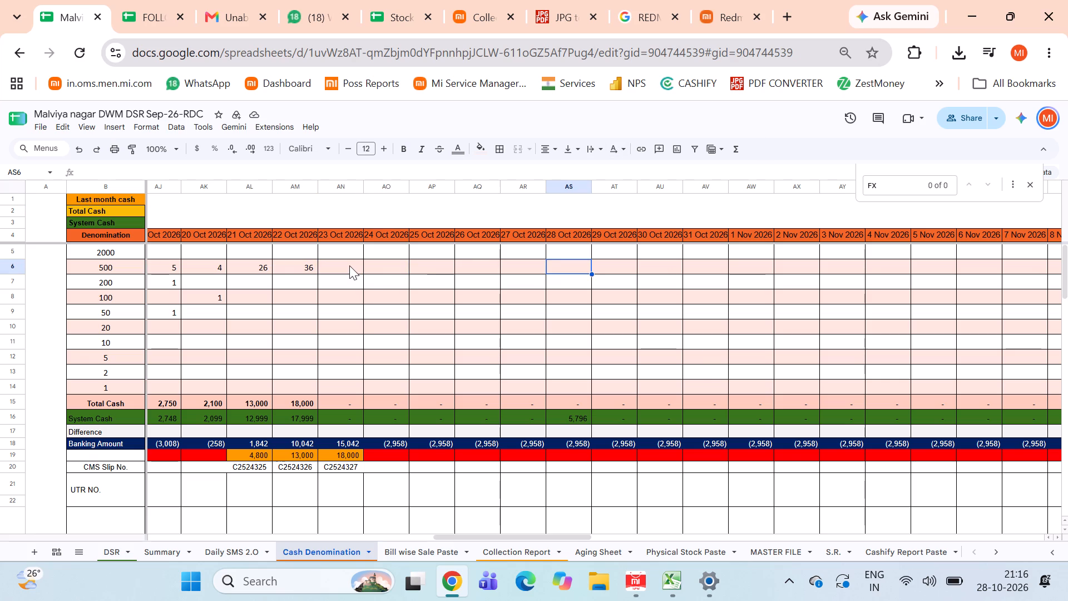
pyautogui.write('11')
pyautogui.press('Down')
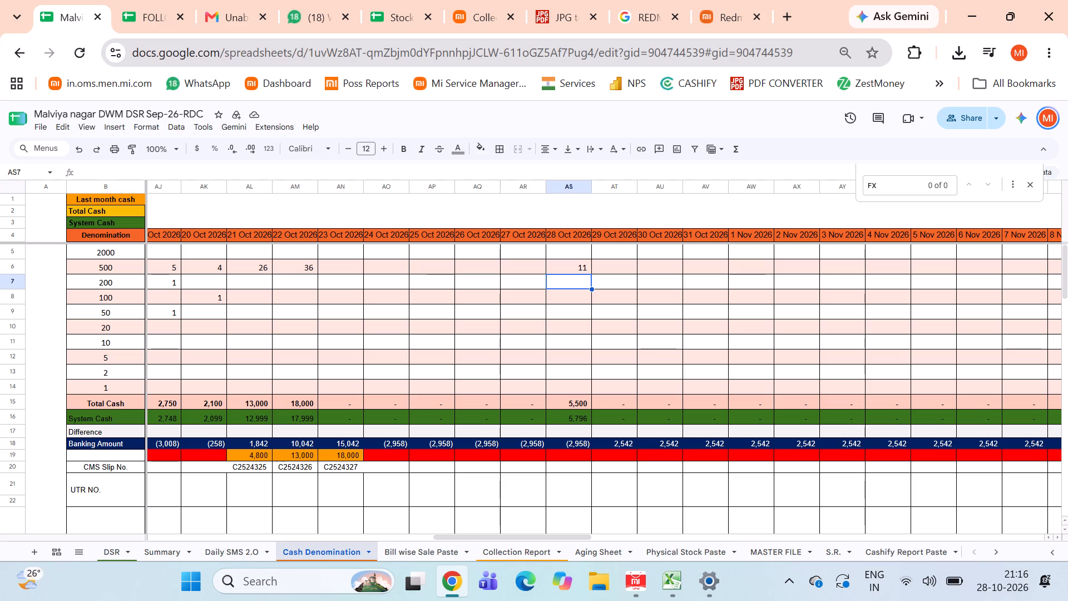
pyautogui.press('Down')
pyautogui.press('3')
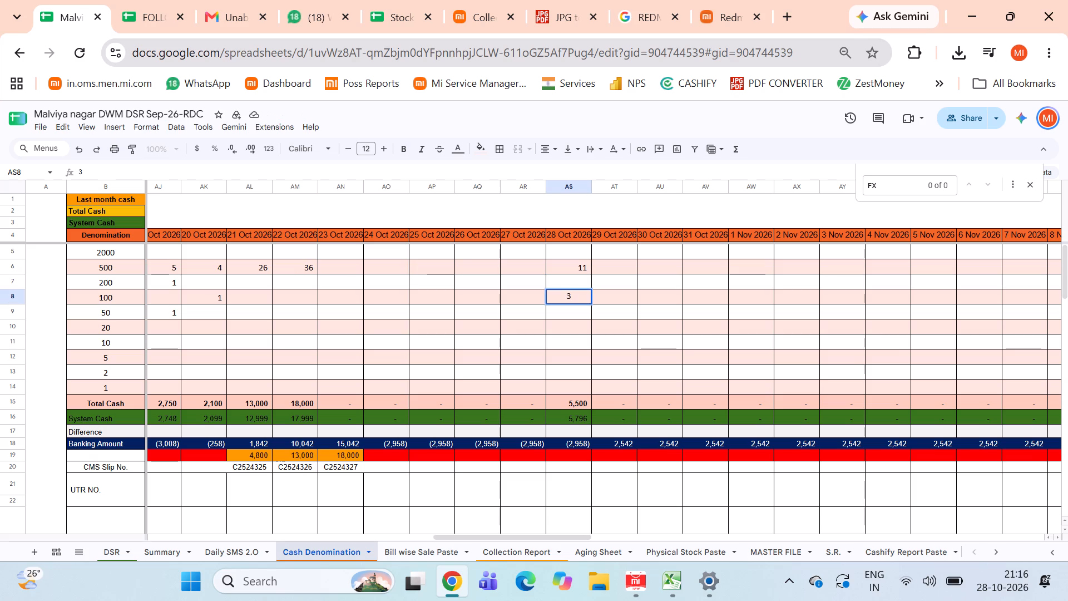
pyautogui.press('Up')
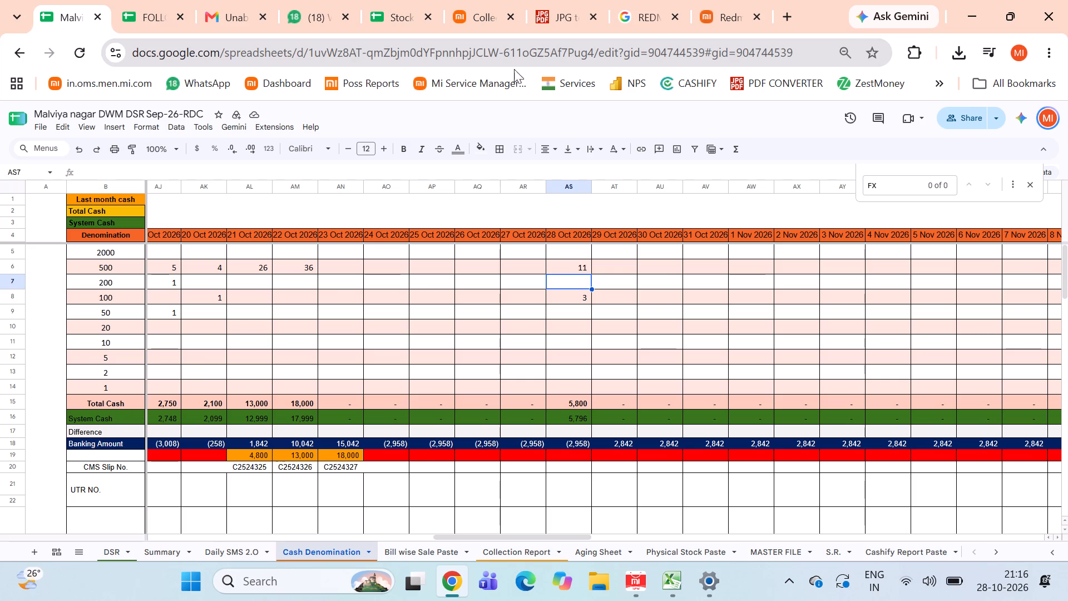
# Switch to the store operation portal and open the Cash Stock page in Finance's Cash Management.
pyautogui.click(469, 7)
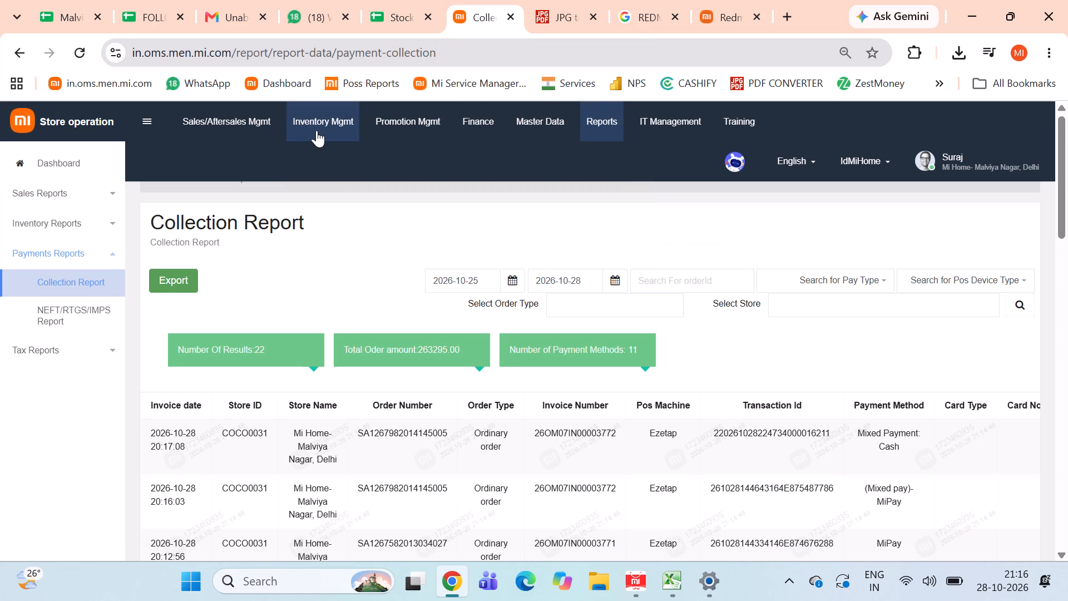
pyautogui.click(310, 129)
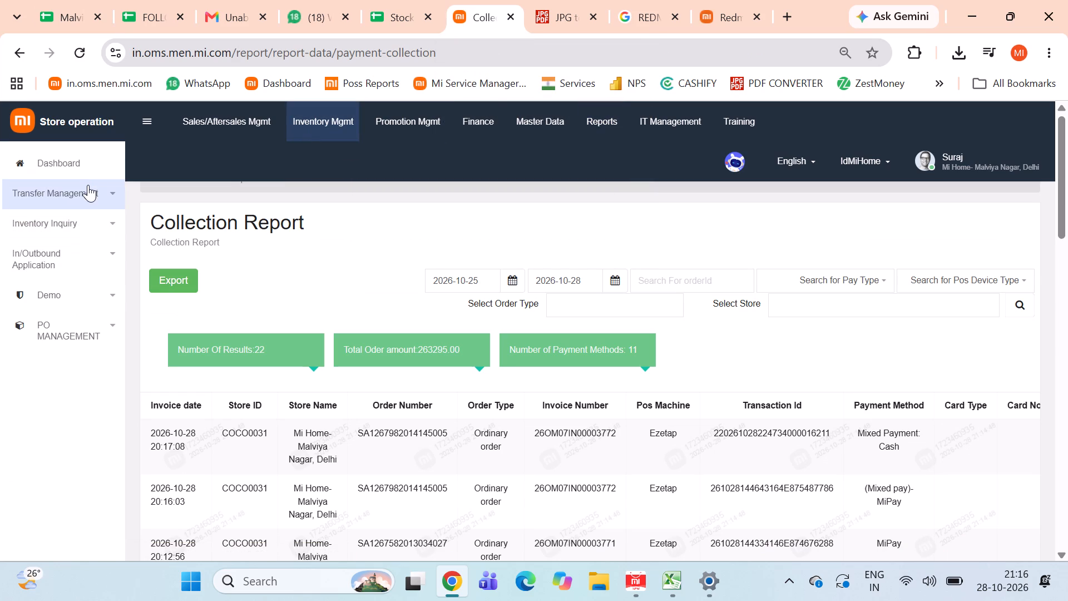
pyautogui.click(461, 115)
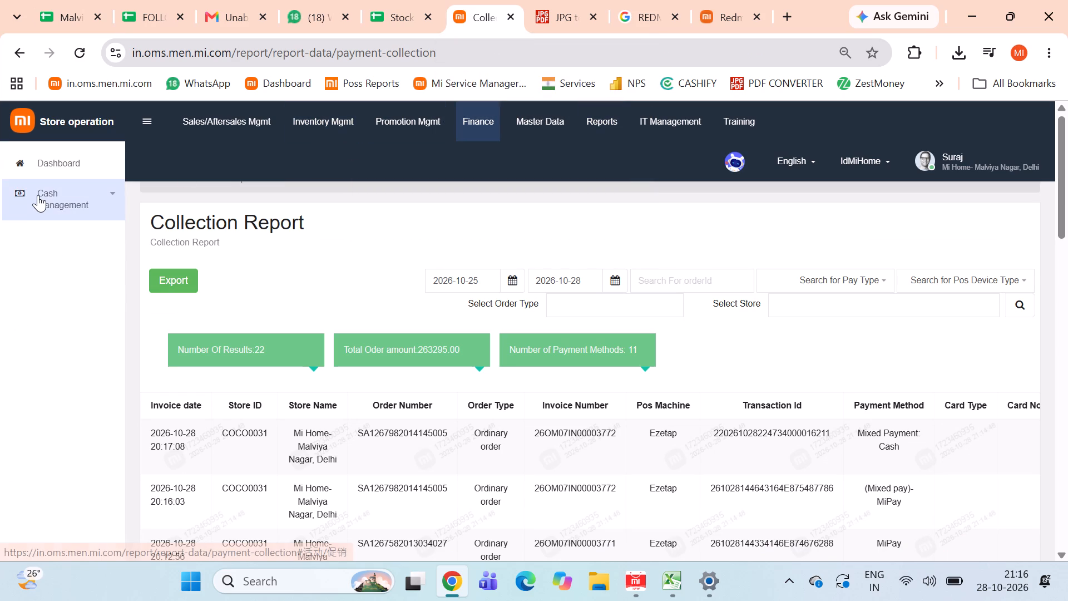
pyautogui.click(38, 195)
pyautogui.click(65, 288)
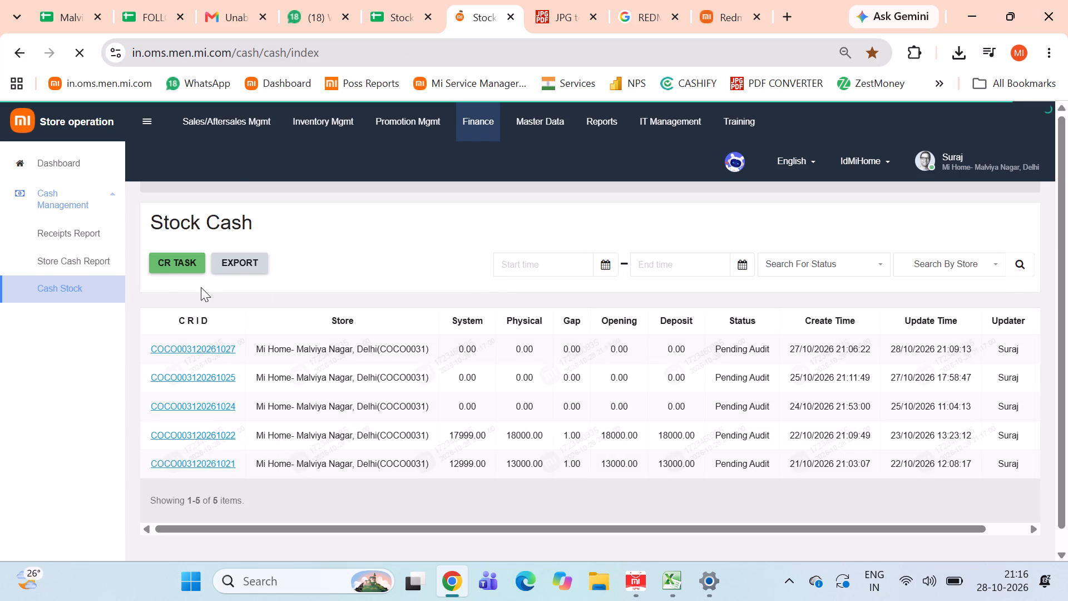
# Start a new cash task dated 2026-10-28 and choose the Mi Home- Malviya Nagar, Delhi store.
pyautogui.click(176, 258)
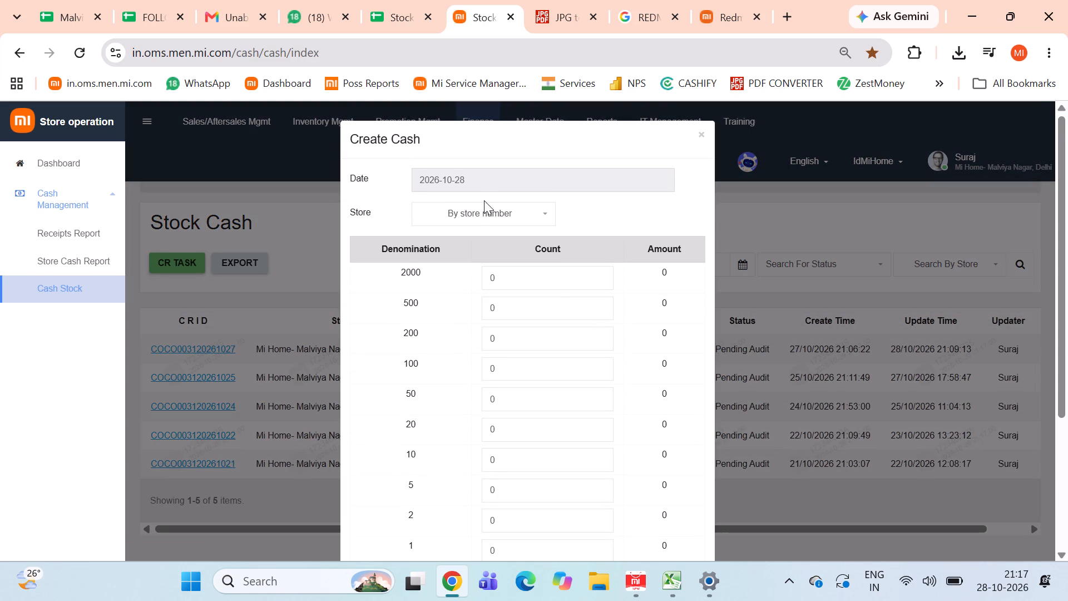
pyautogui.click(484, 206)
pyautogui.click(482, 272)
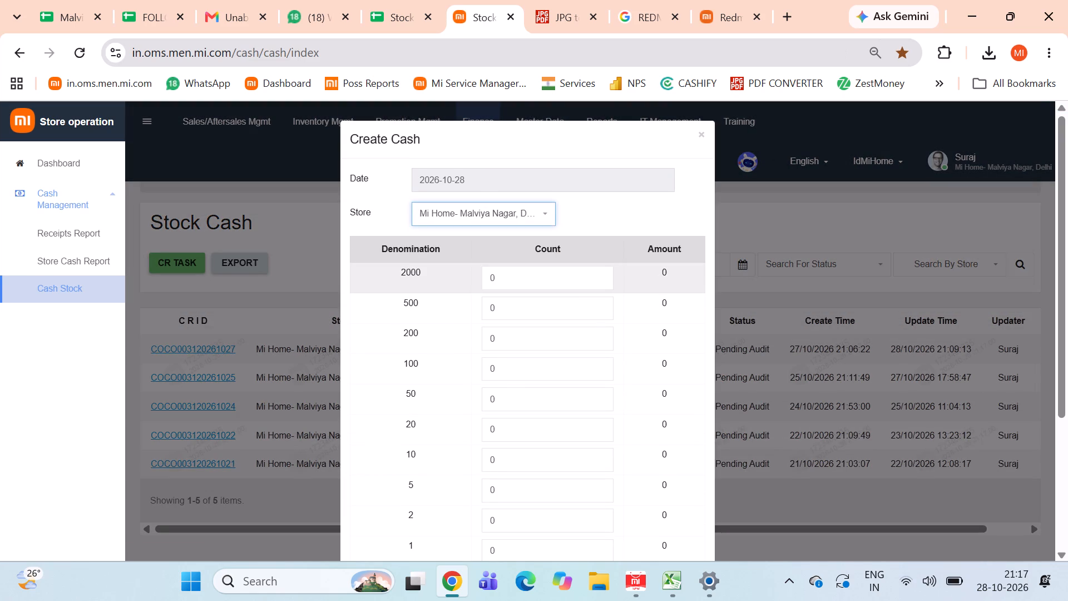
# Check the 28 Oct 2026 note counts in the DSR spreadsheet and enter 11 for the 500 denomination in the cash form.
pyautogui.click(552, 279)
pyautogui.press('Tab')
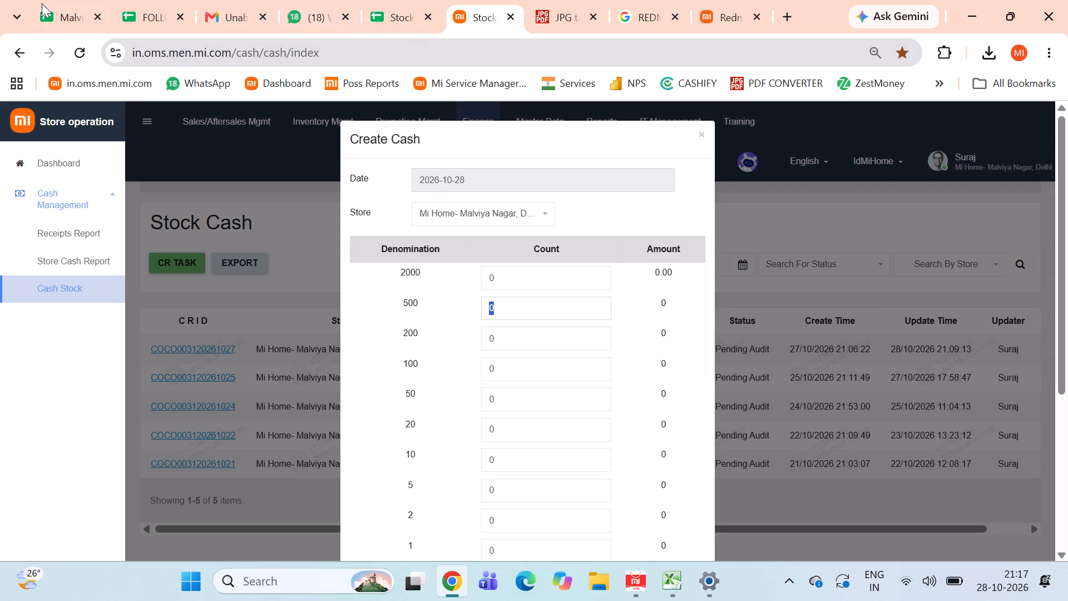
pyautogui.click(68, 4)
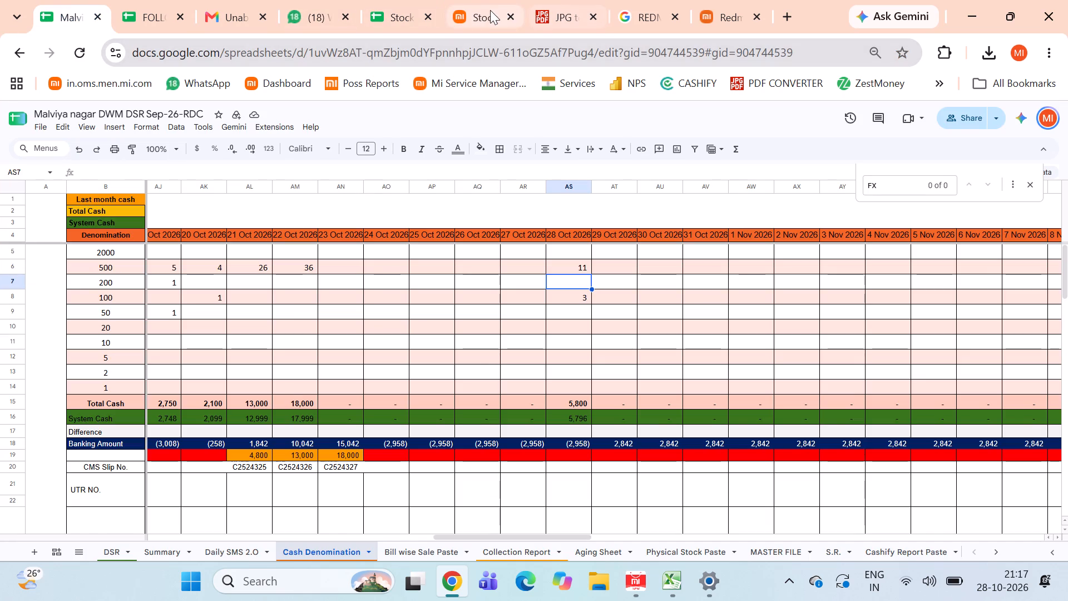
pyautogui.click(489, 10)
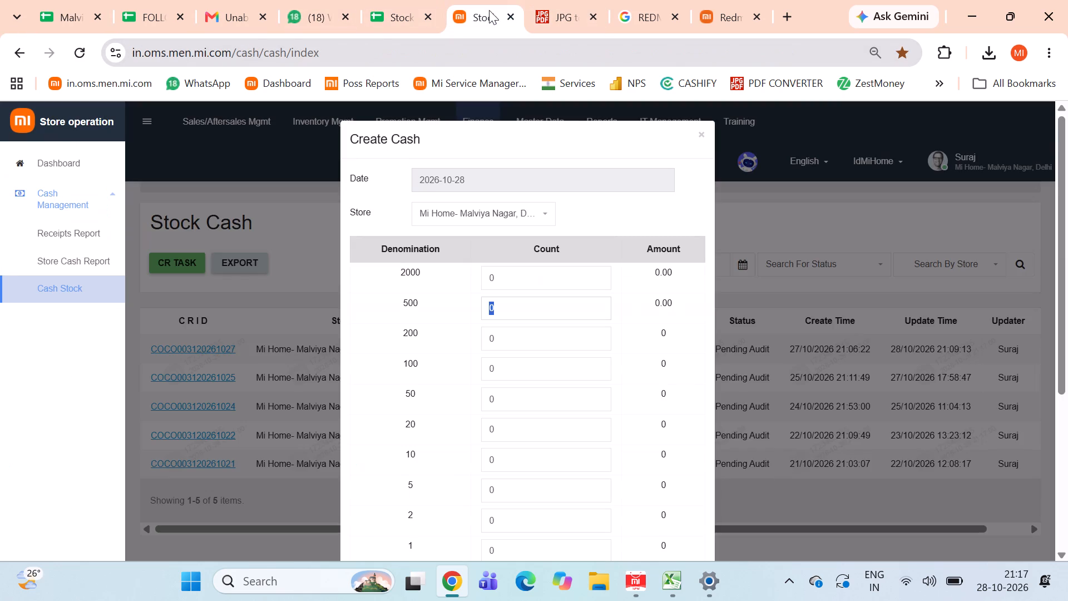
pyautogui.write('11')
pyautogui.press('Tab')
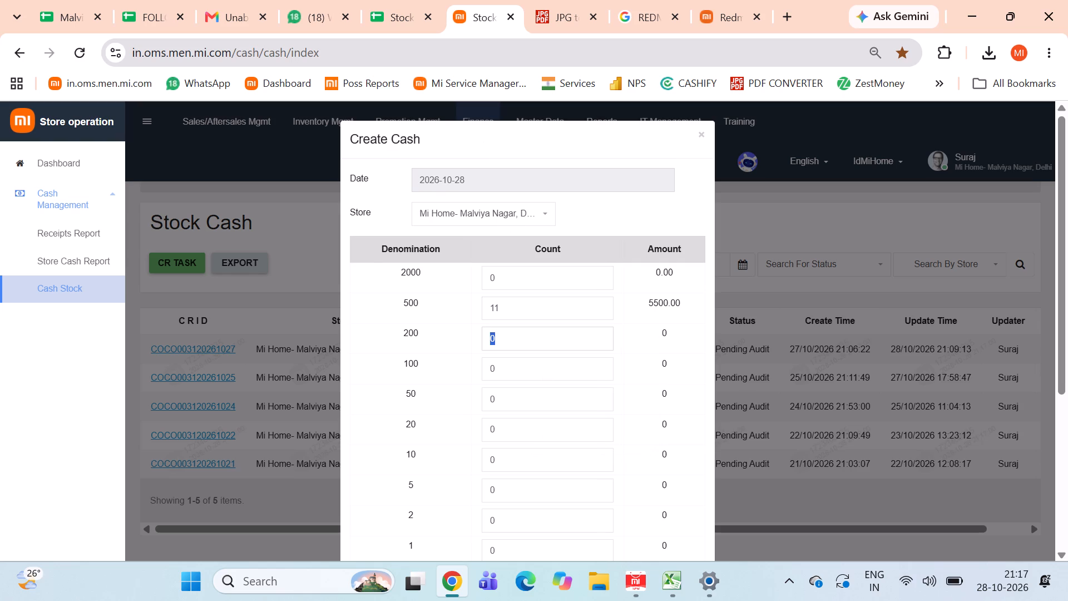
pyautogui.press('Tab')
pyautogui.press('Tab')
pyautogui.press('Tab')
pyautogui.press('Tab')
pyautogui.press('Tab')
pyautogui.press('Tab')
pyautogui.press('Tab')
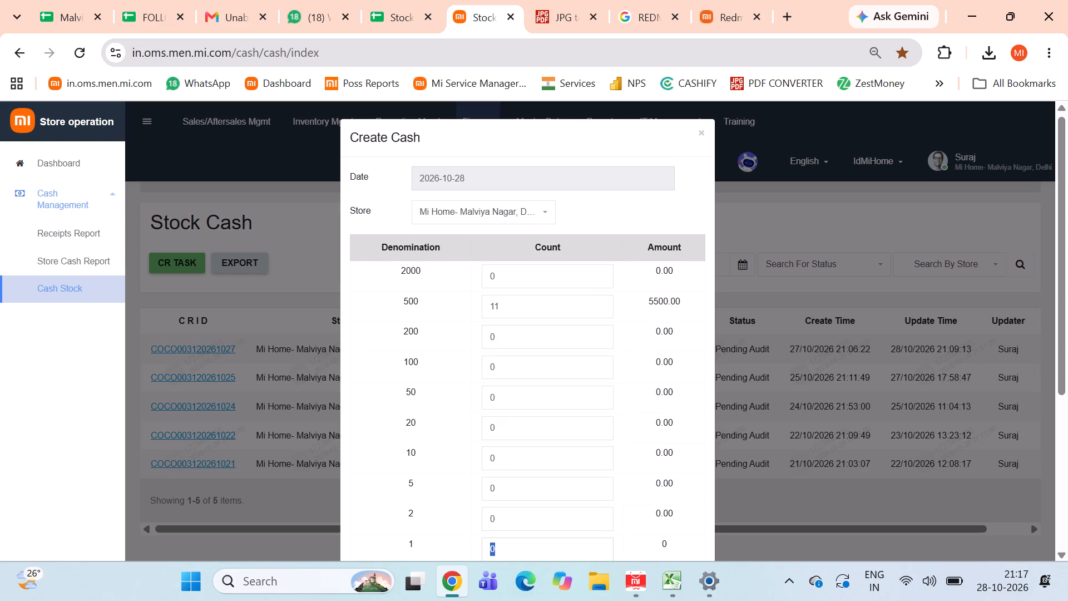
# Enter a count of 3 for the 100 denomination, keep the smaller denominations at 0, and submit the cash record.
pyautogui.click(523, 370)
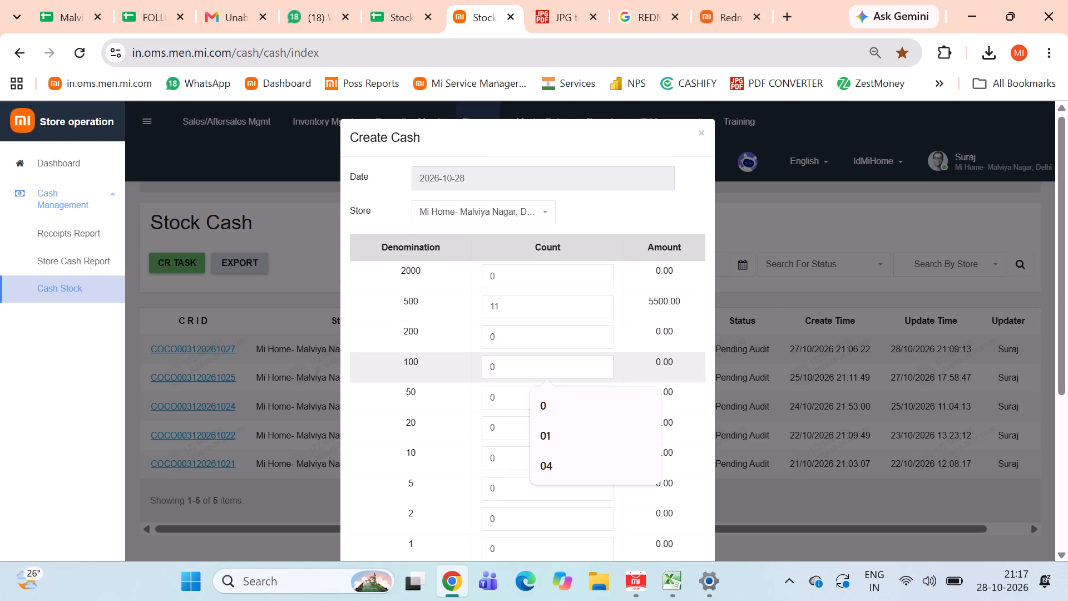
pyautogui.press('BackSpace')
pyautogui.press('3')
pyautogui.press('Tab')
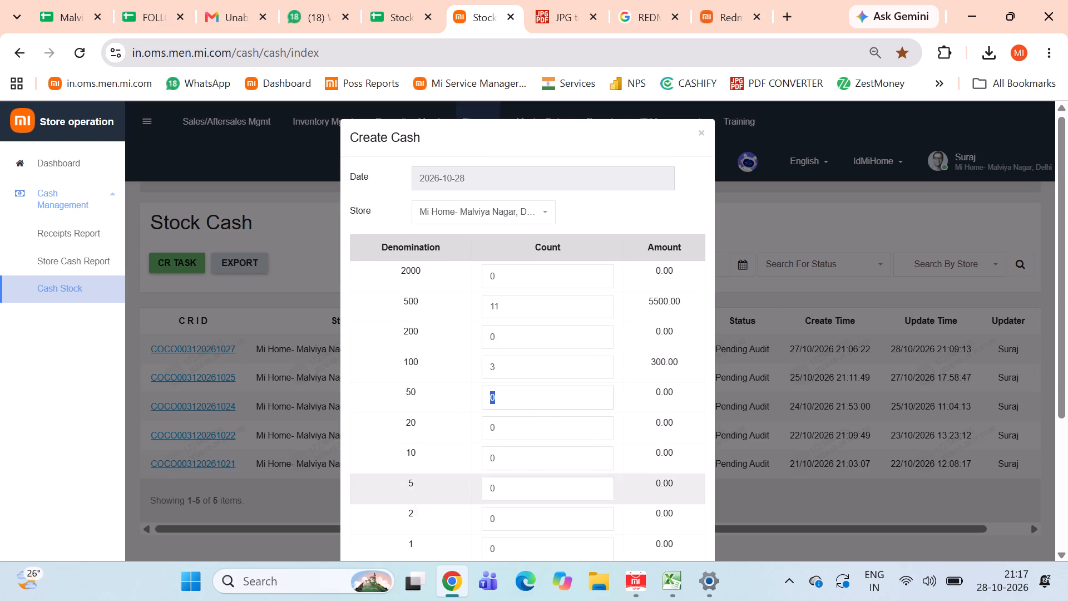
pyautogui.scroll(-2, 573, 453)
pyautogui.click(534, 210)
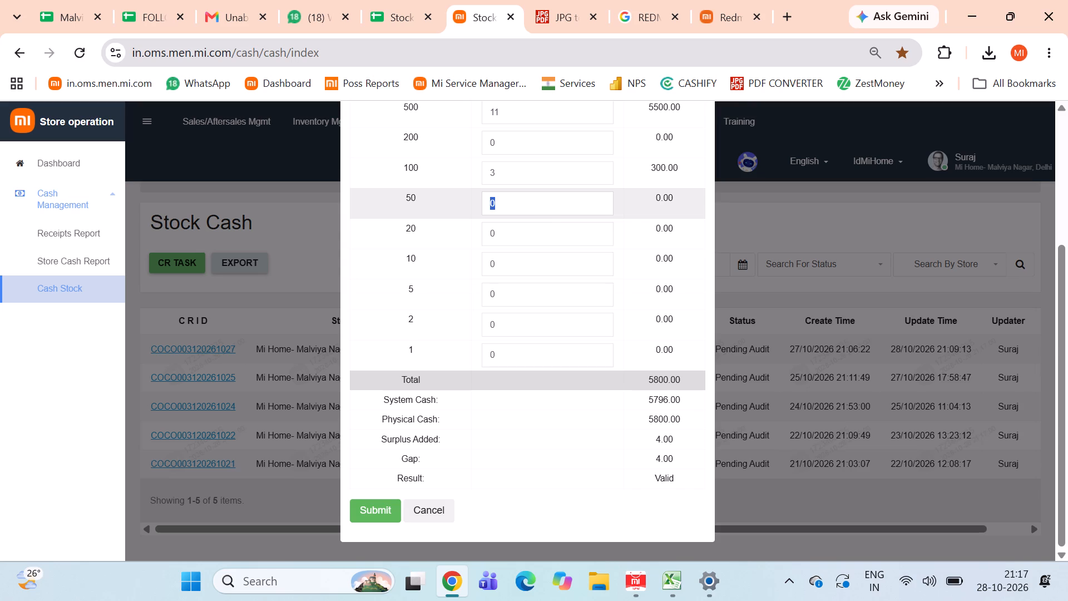
pyautogui.press('Tab')
pyautogui.press('Tab')
pyautogui.press('Tab')
pyautogui.press('Tab')
pyautogui.press('Tab')
pyautogui.press('Tab')
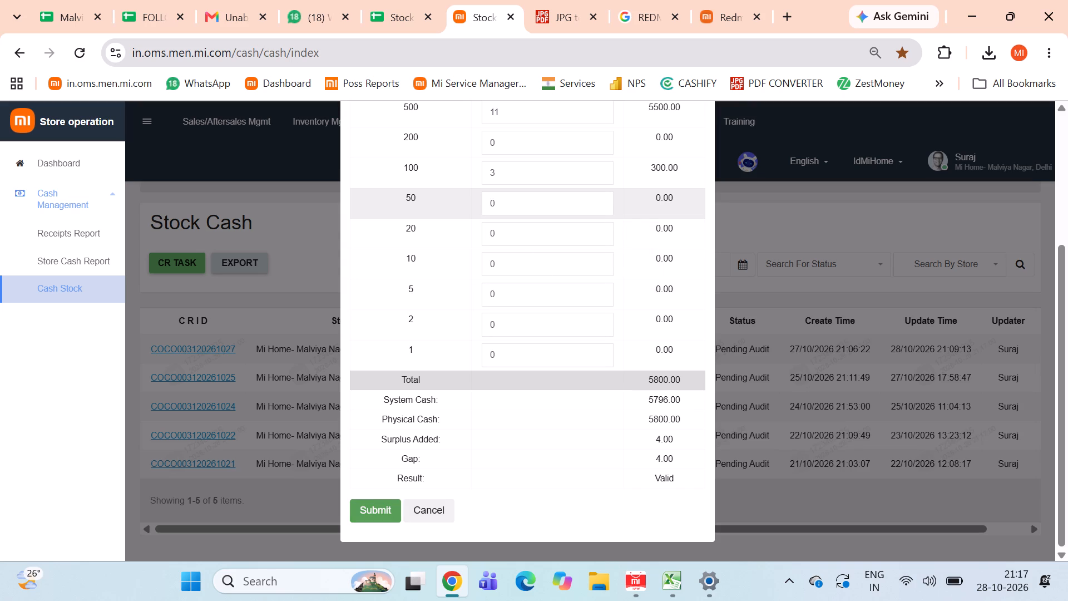
pyautogui.click(392, 513)
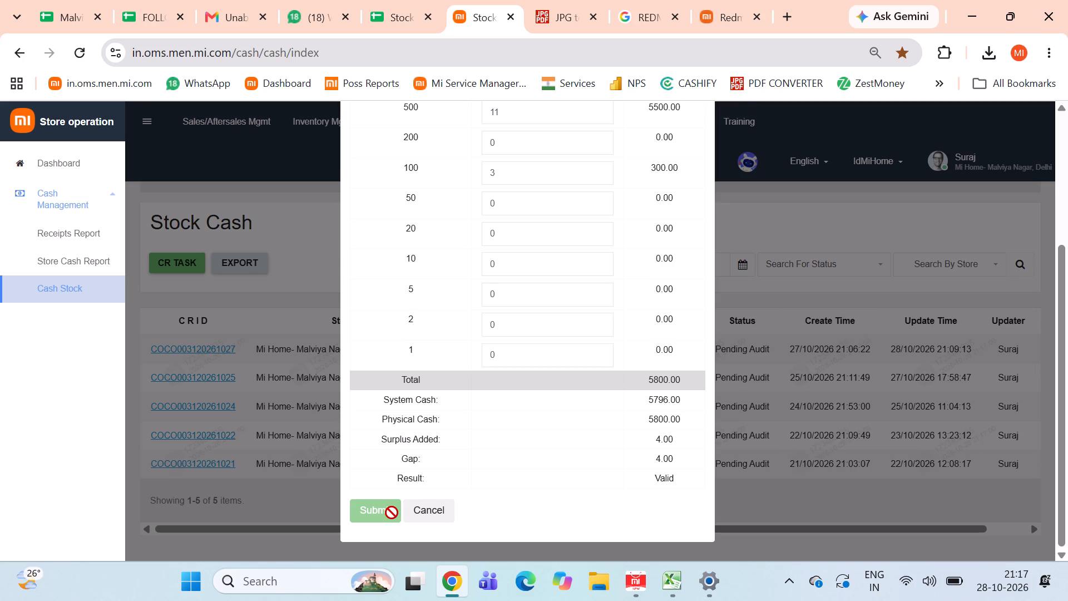